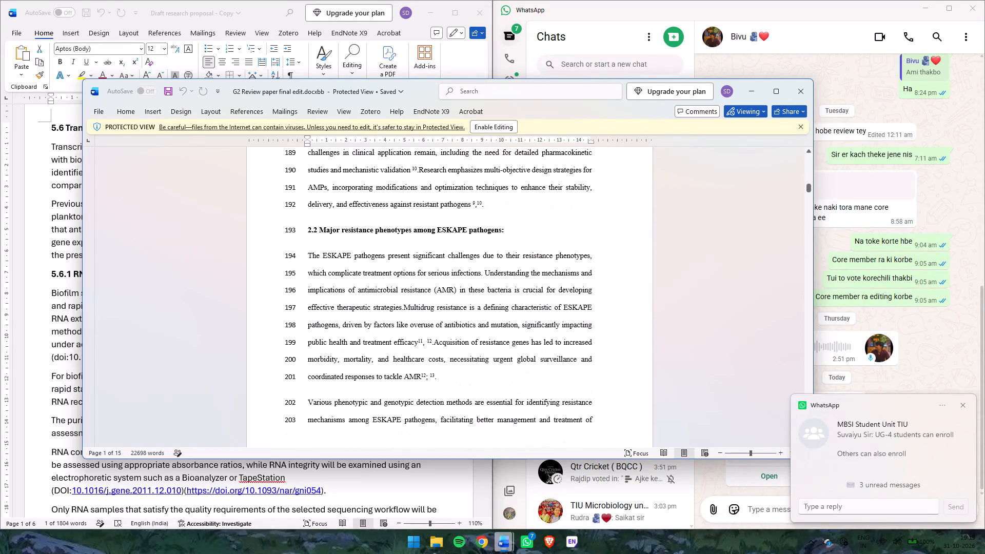
Look through the G2 review paper from section 2 to section 13 on antimicrobial peptides and small molecules combined with conventional antibiotics.
scroll(510, 349, down, 19)
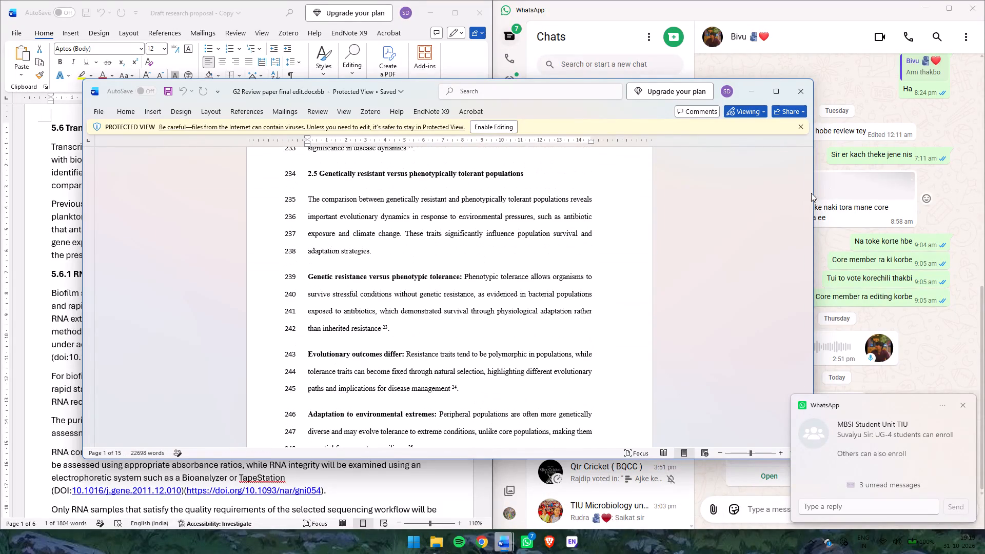
drag(809, 196, 817, 310)
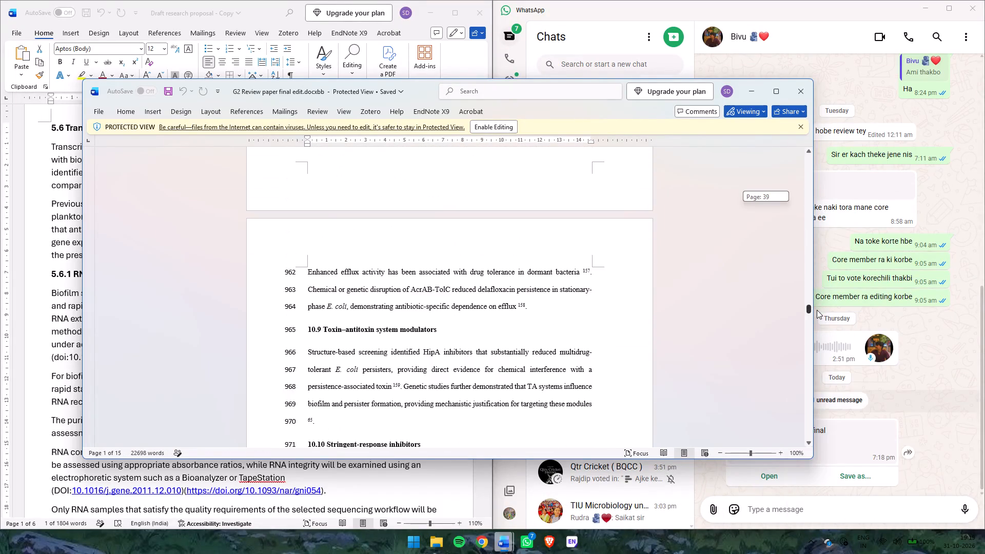
drag(817, 310, 818, 317)
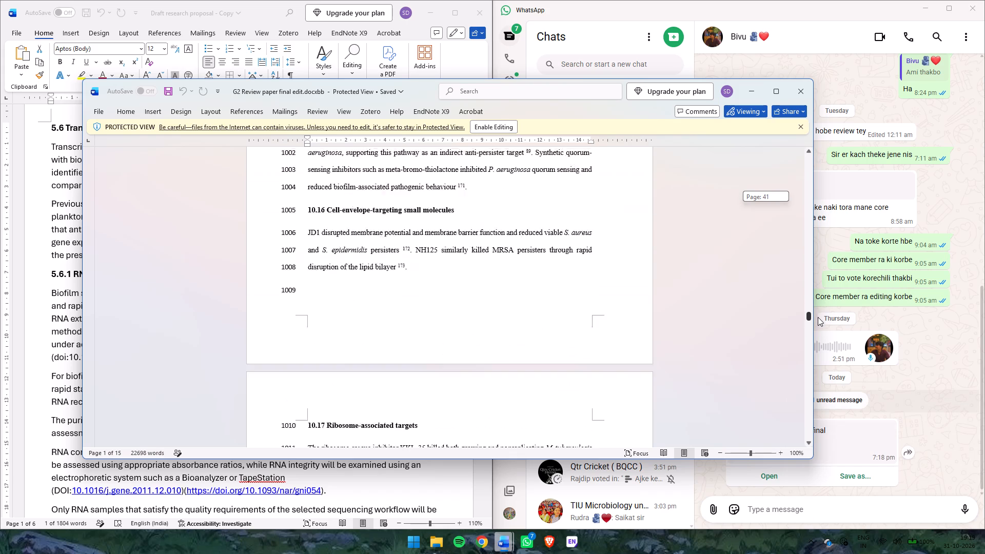
drag(818, 317, 819, 326)
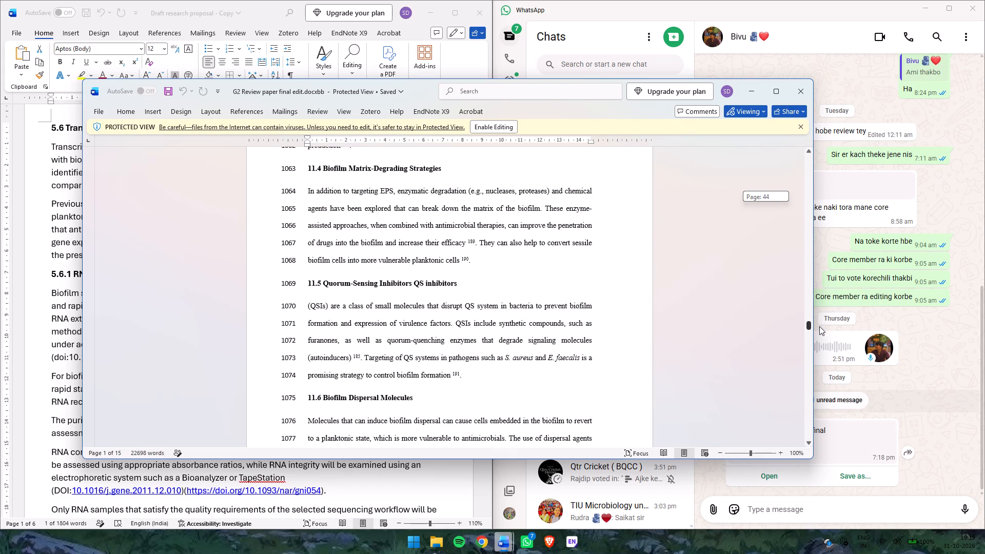
drag(819, 326, 820, 331)
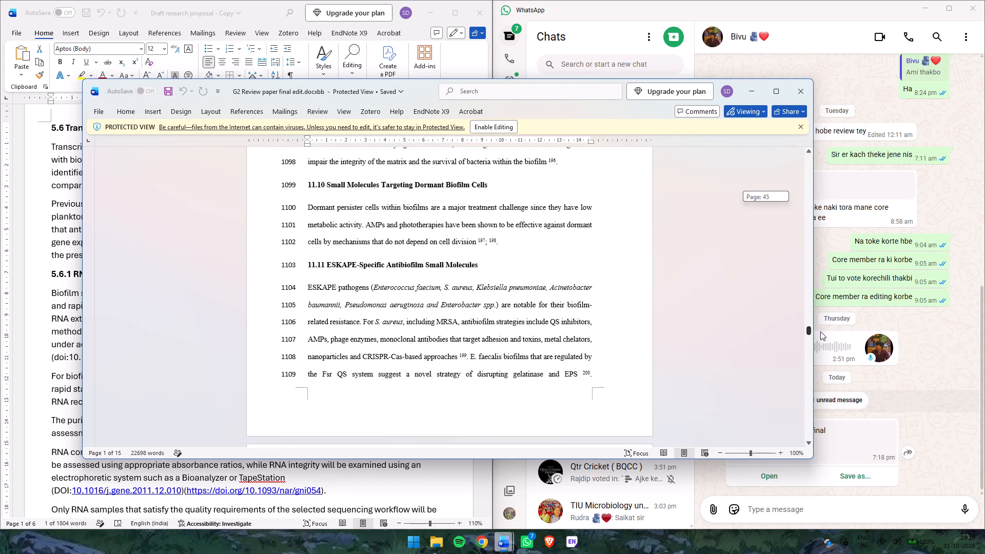
drag(820, 331, 822, 341)
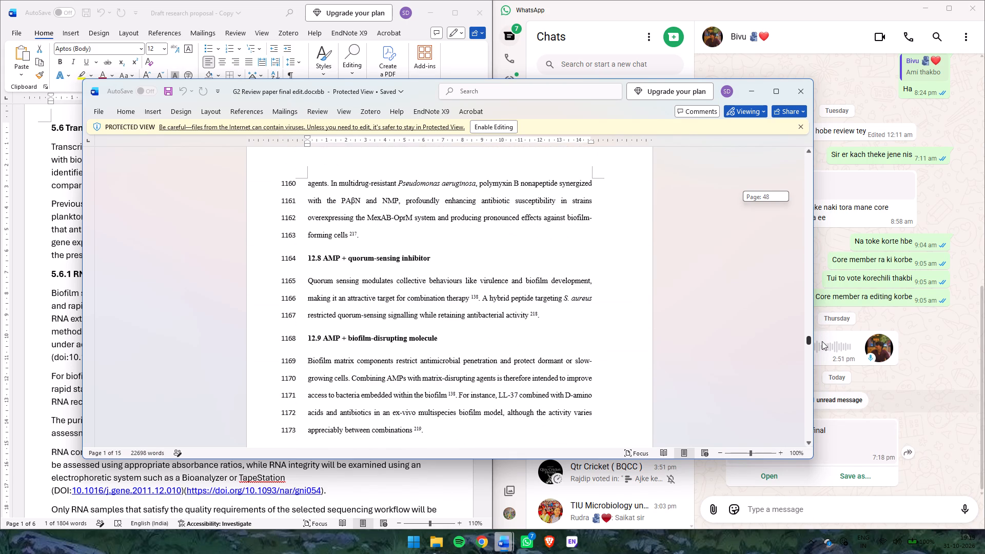
drag(822, 341, 823, 347)
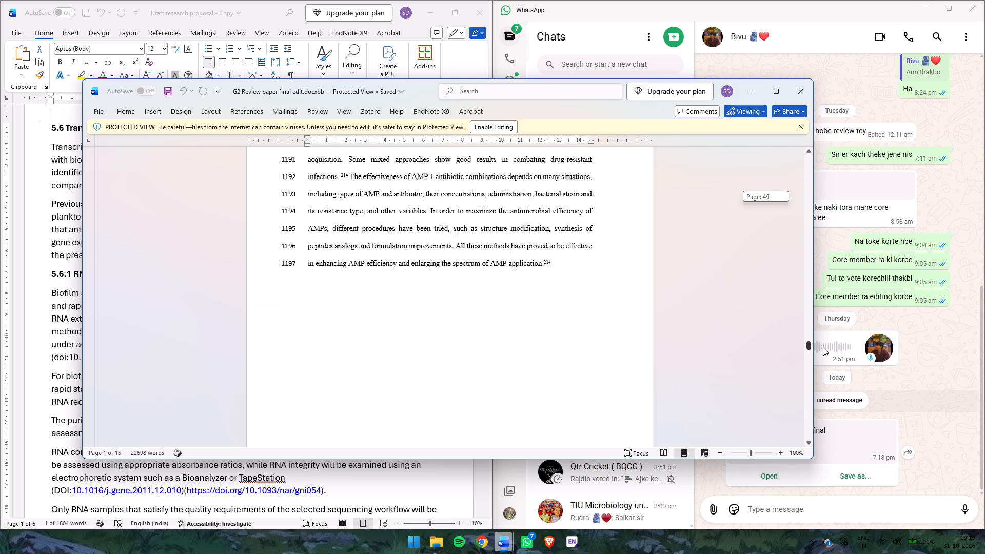
drag(823, 347, 823, 348)
scroll(525, 305, up, 2)
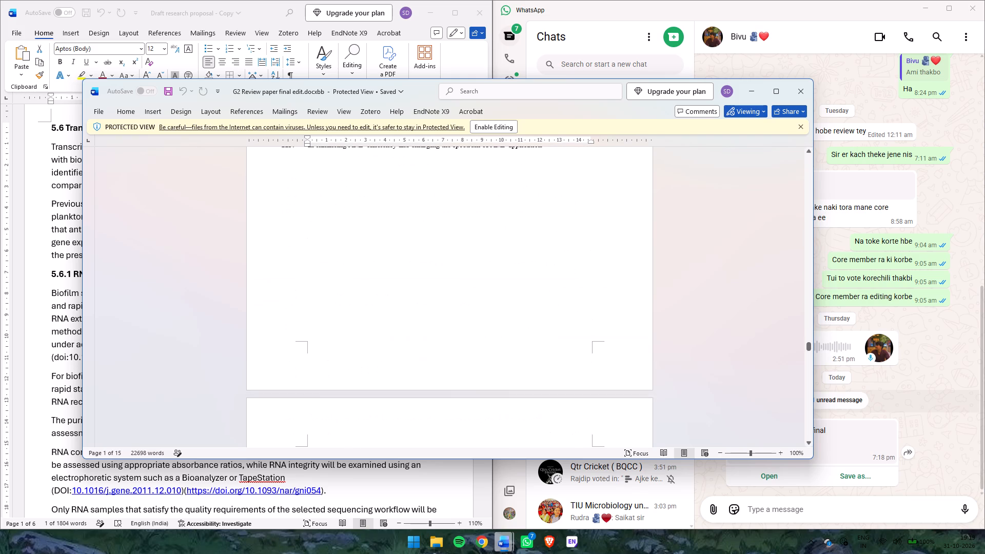
scroll(525, 304, up, 6)
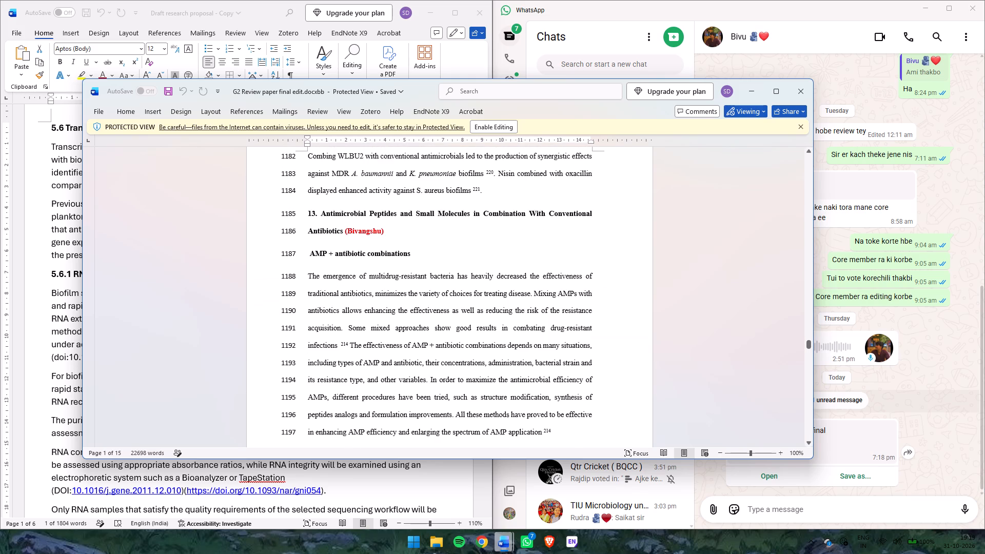
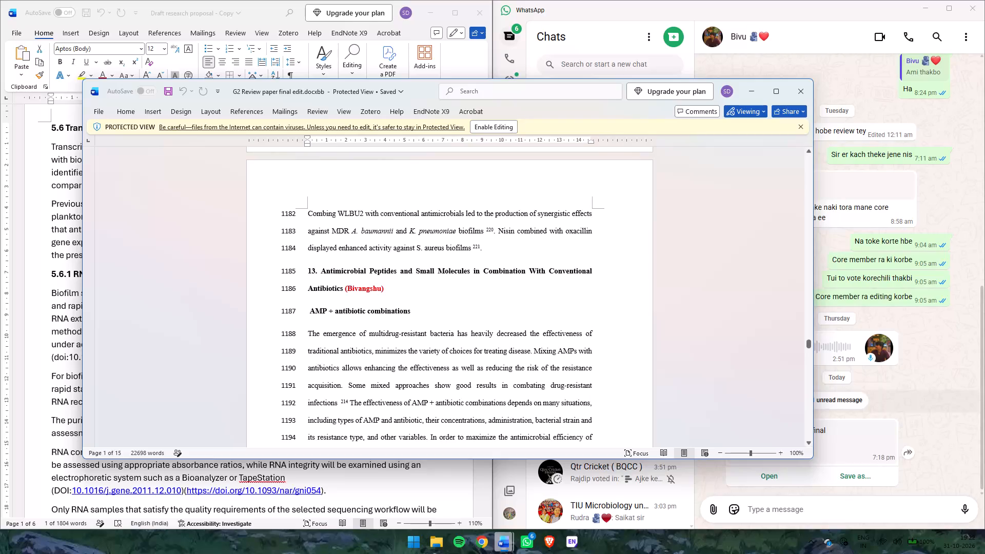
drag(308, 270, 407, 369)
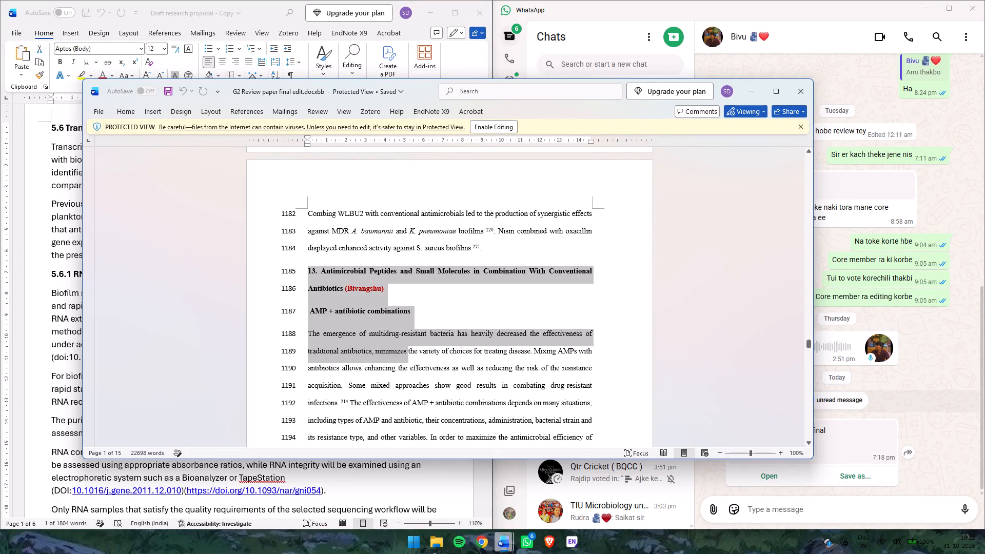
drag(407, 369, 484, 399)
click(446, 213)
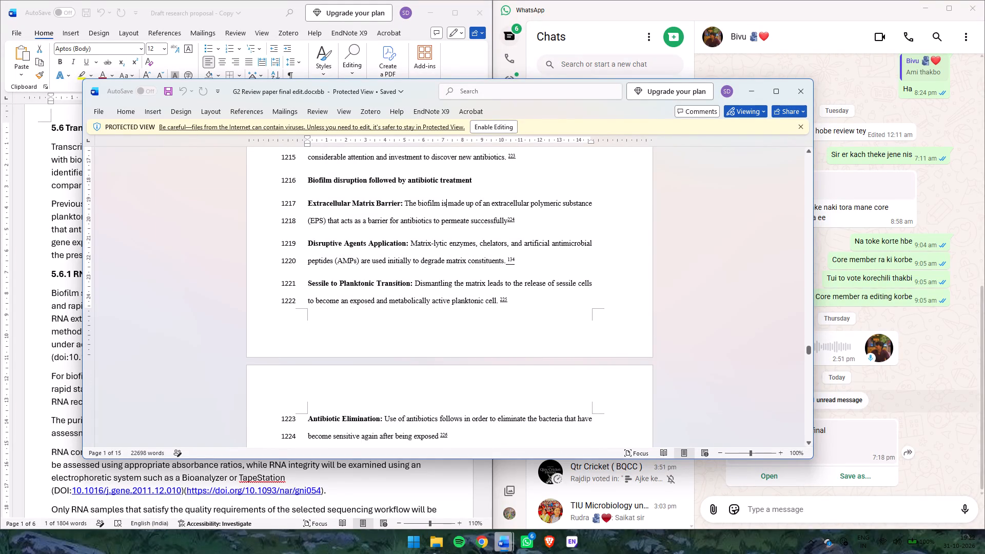
Select section 13's body text from the "AMP + antibiotic combinations" subheading into the "AMP + small molecule + antibiotic" paragraph.
scroll(477, 299, up, 16)
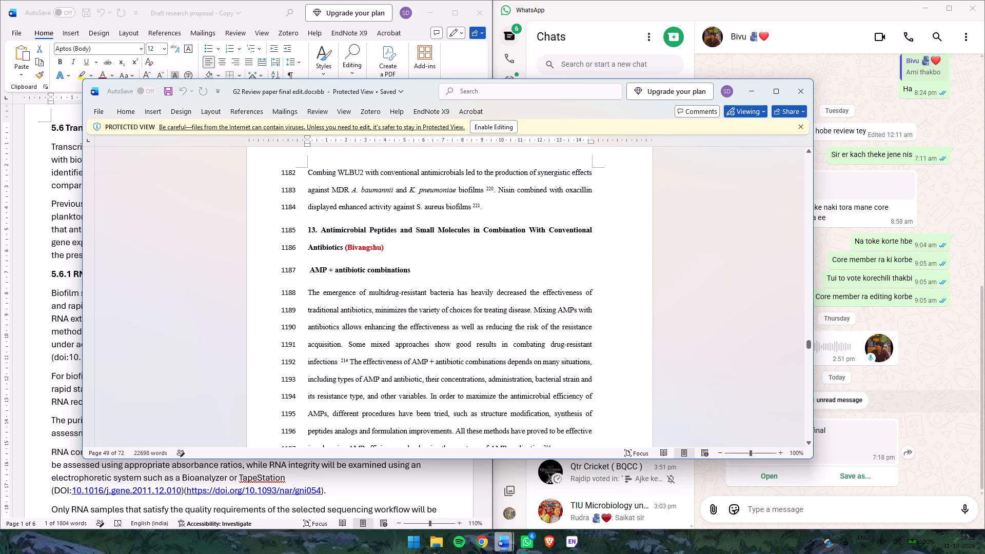
drag(310, 269, 461, 426)
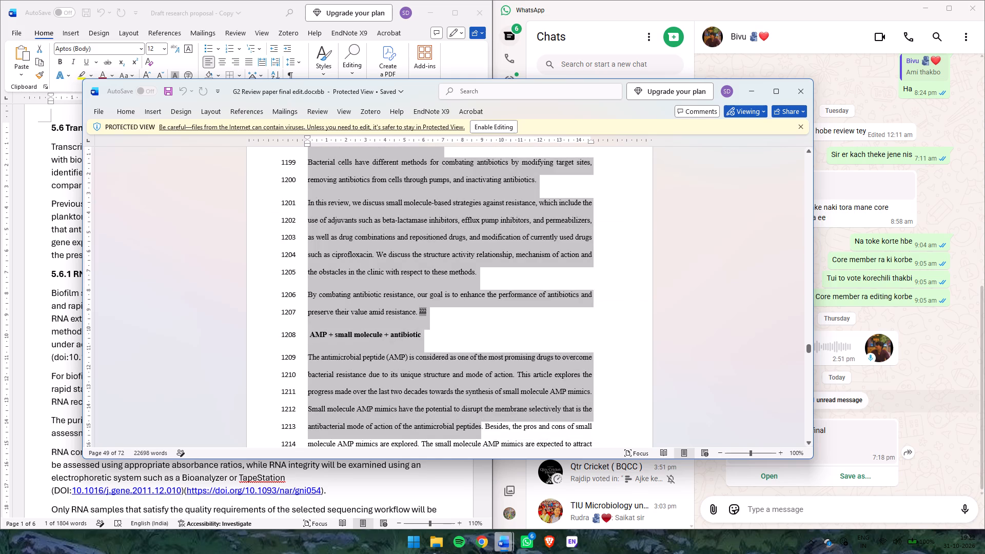
Extend the section 13 text selection through the Clinical Implications paragraph just before section 14, and copy it.
drag(461, 426, 482, 404)
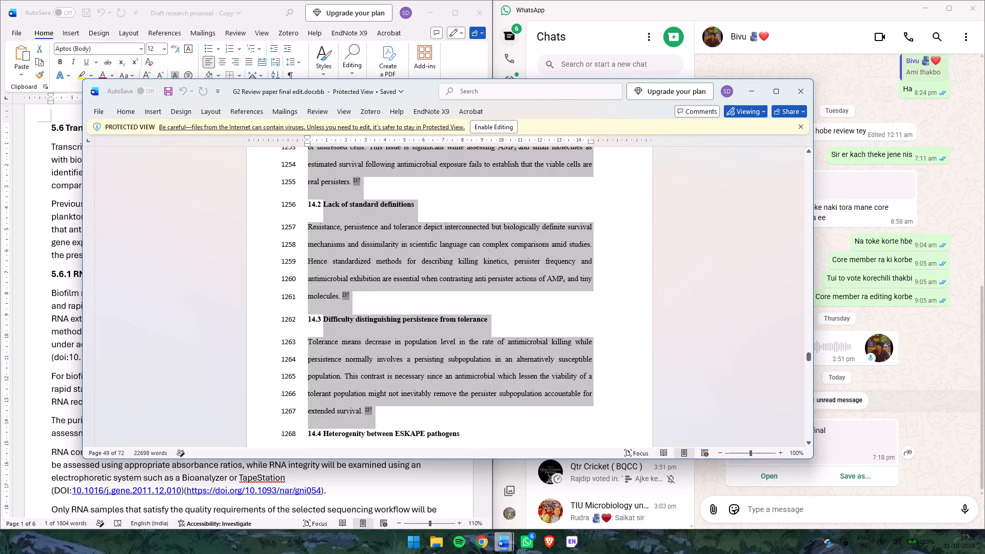
drag(482, 404, 404, 261)
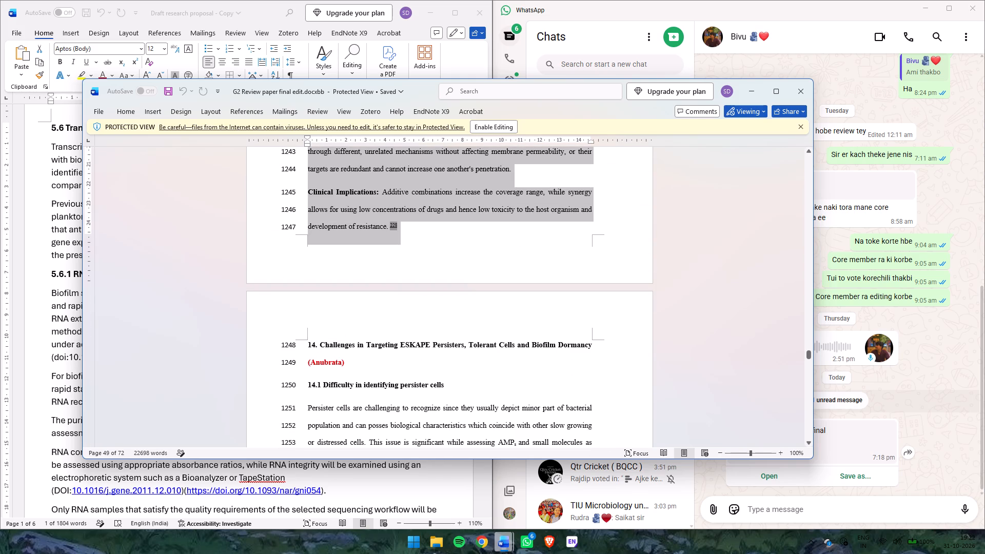
drag(404, 261, 401, 234)
key(ctrl+c)
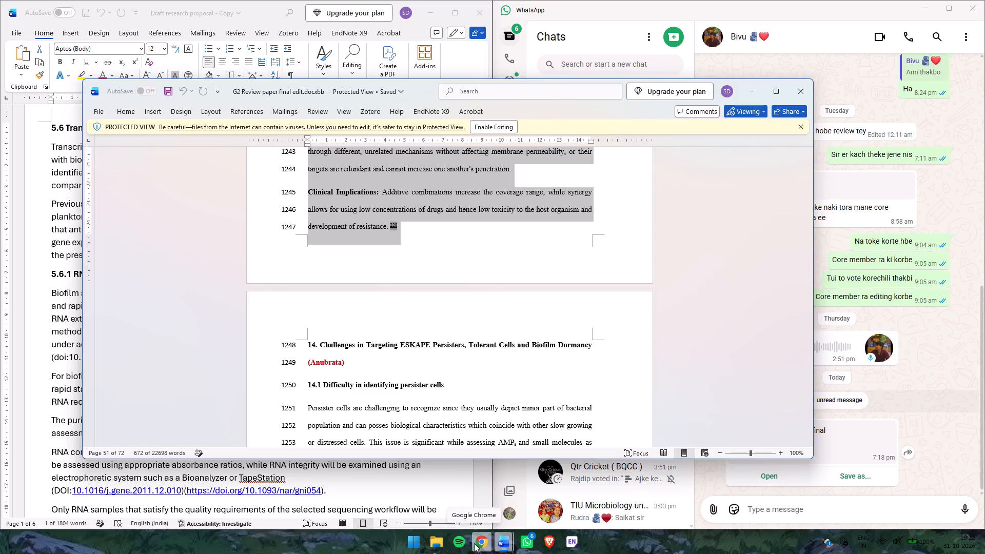
Open the G2 Review_31.10.26 document from the Review paper folder and locate section 13.1 on AMP + antibiotic combinations.
click(432, 498)
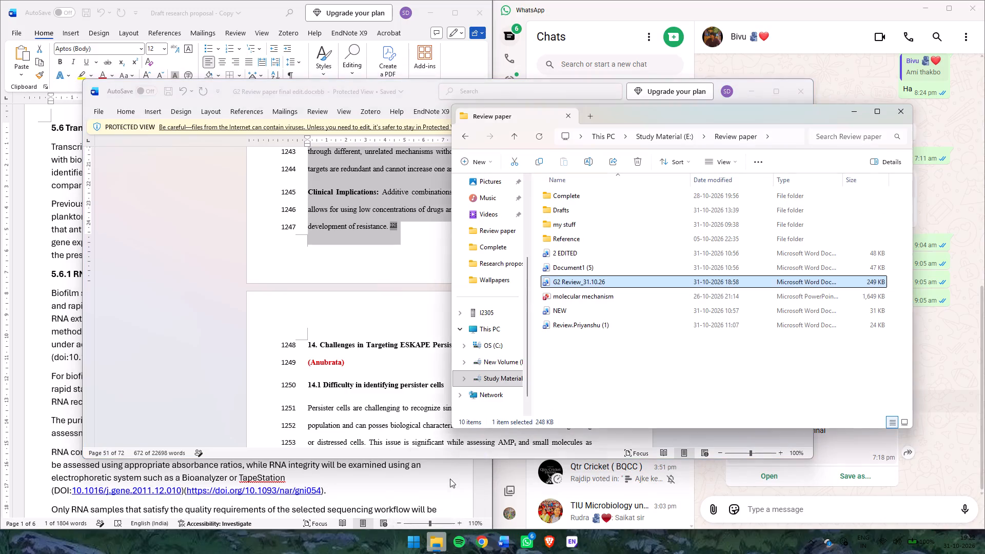
double_click(574, 281)
scroll(540, 327, down, 8)
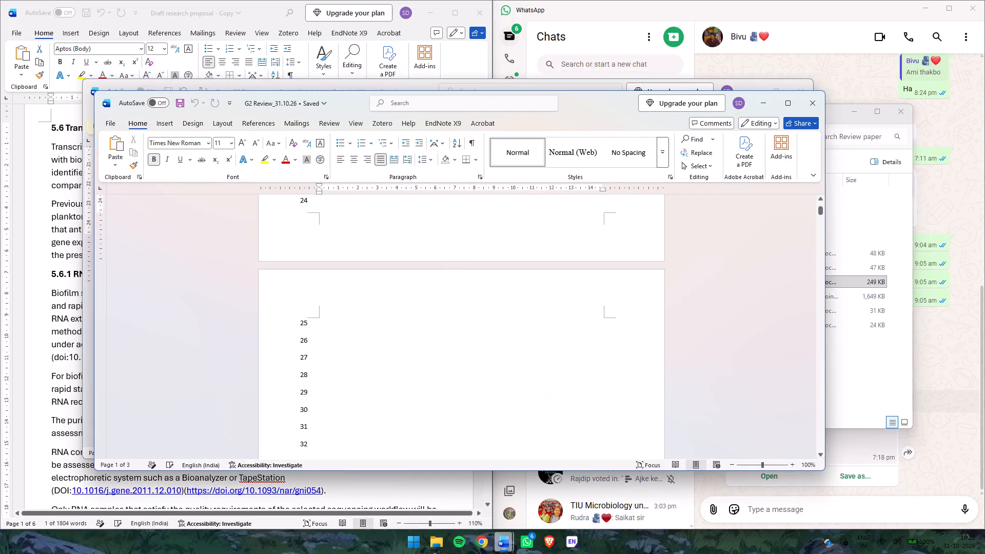
scroll(540, 327, down, 15)
scroll(558, 314, down, 6)
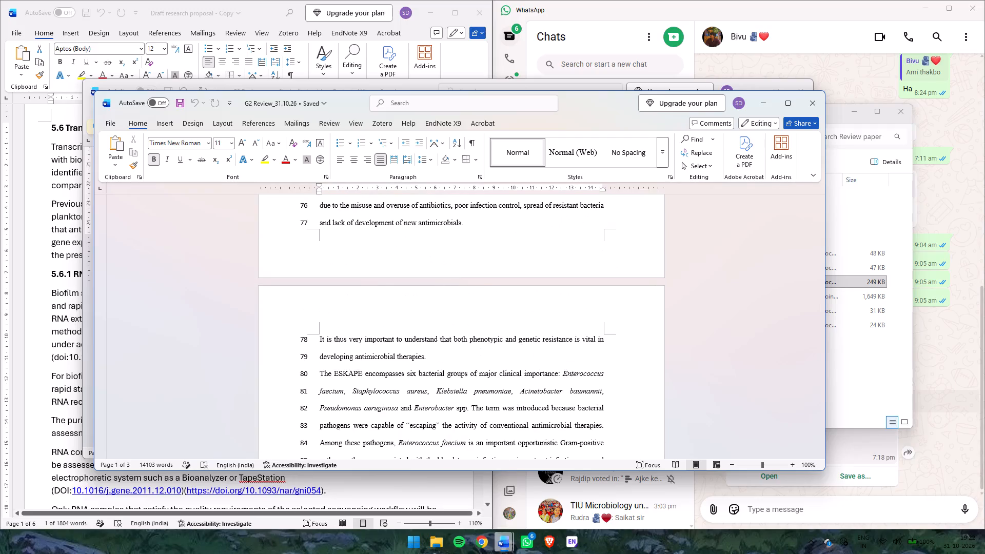
drag(822, 220, 829, 272)
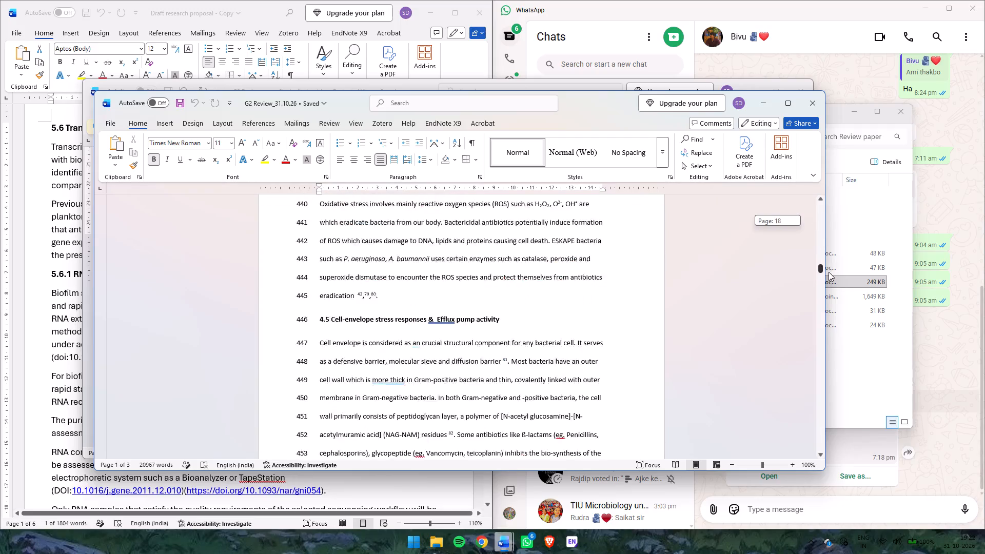
drag(829, 272, 829, 355)
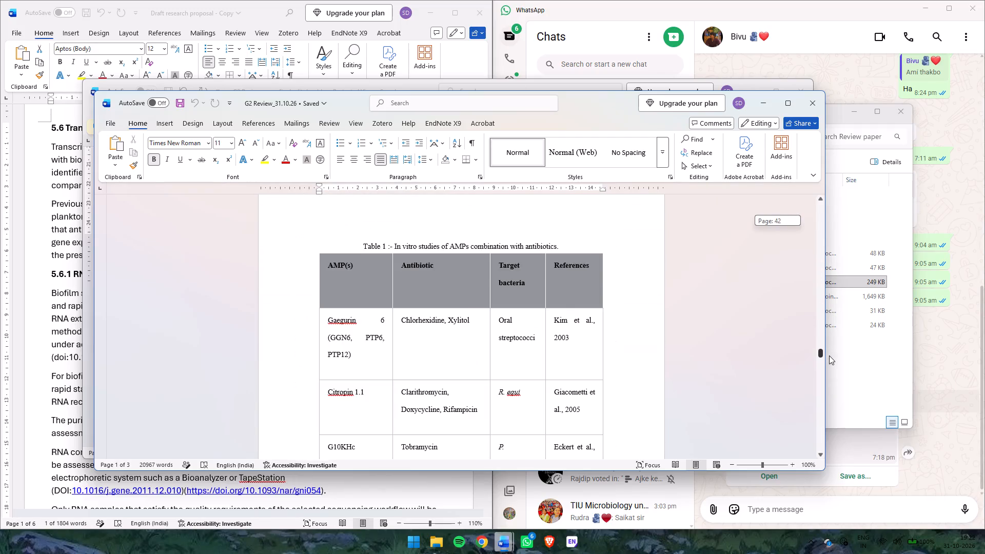
drag(829, 355, 829, 350)
scroll(655, 400, down, 5)
scroll(651, 401, up, 1)
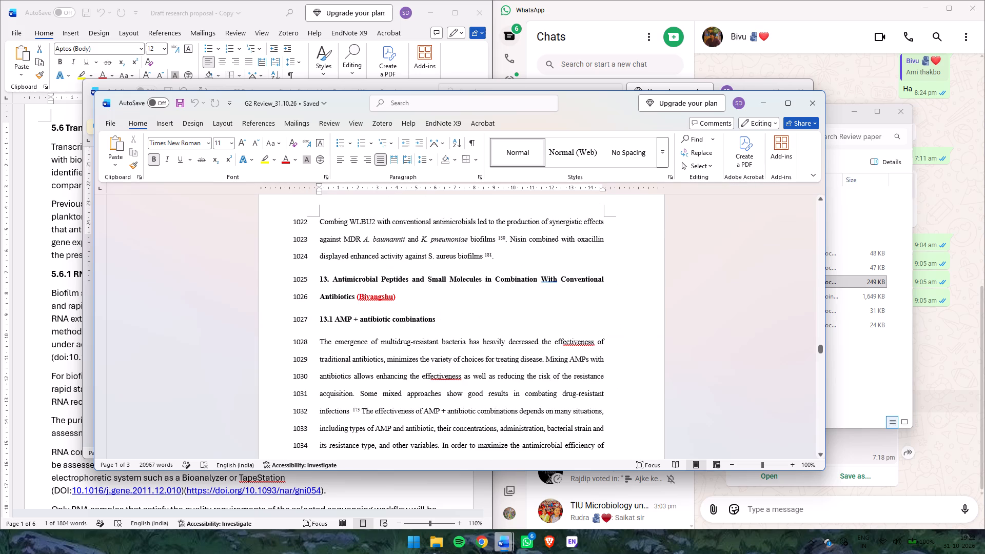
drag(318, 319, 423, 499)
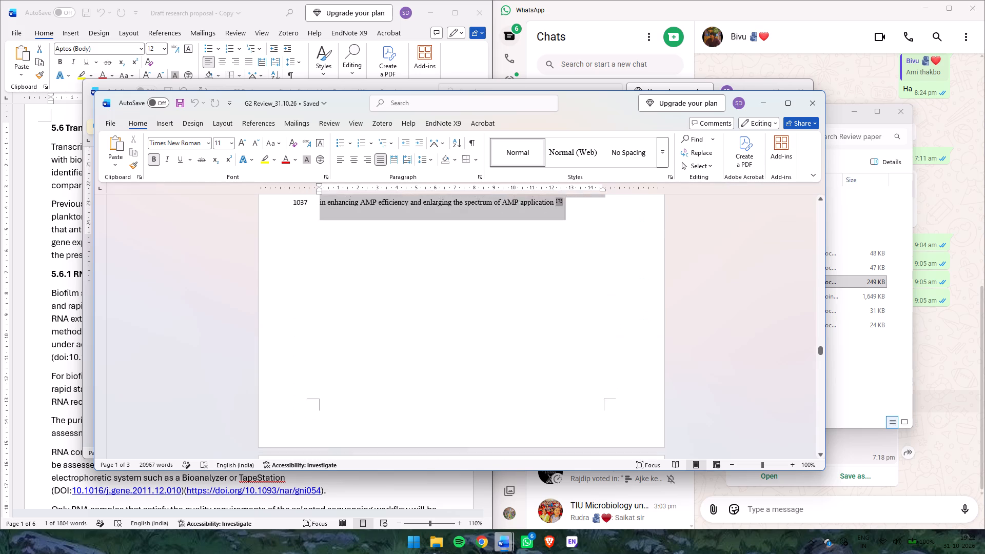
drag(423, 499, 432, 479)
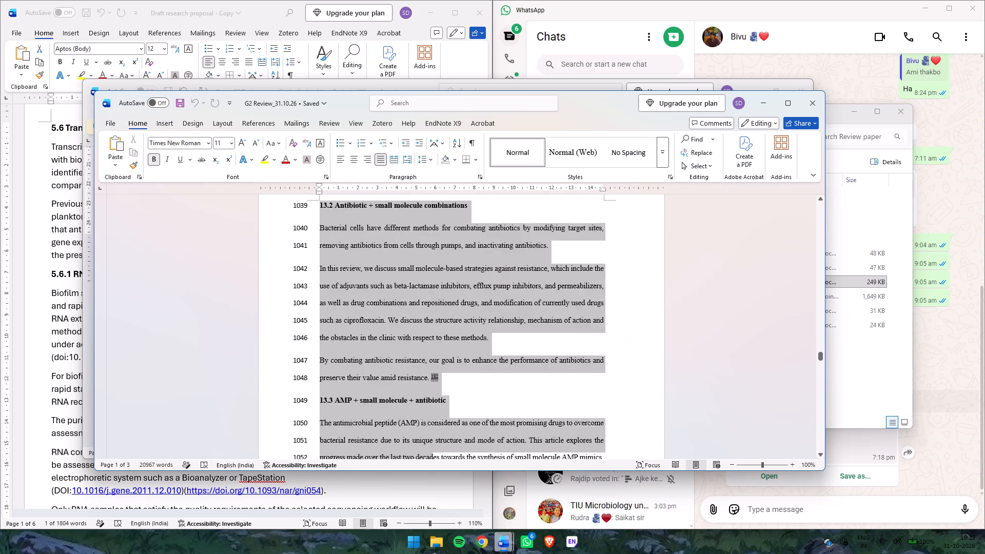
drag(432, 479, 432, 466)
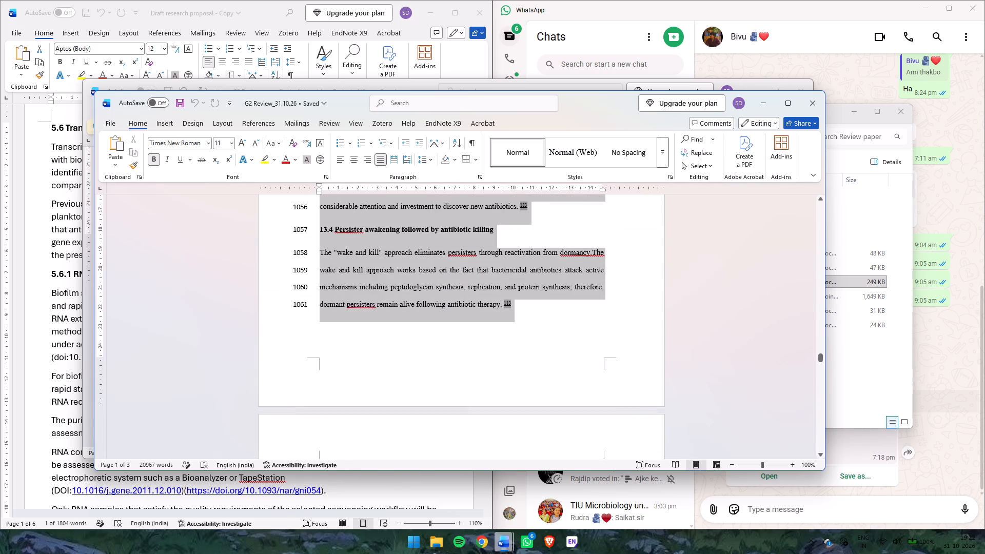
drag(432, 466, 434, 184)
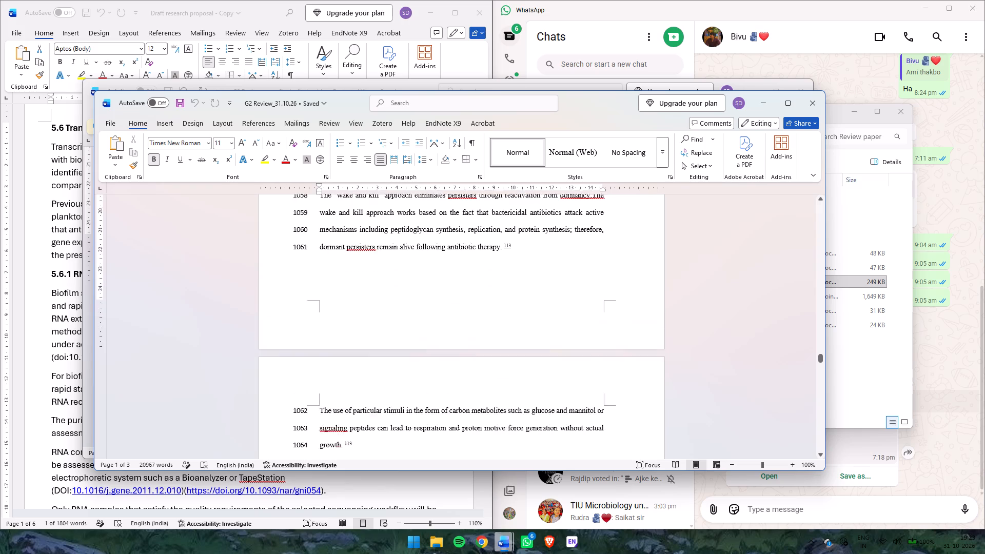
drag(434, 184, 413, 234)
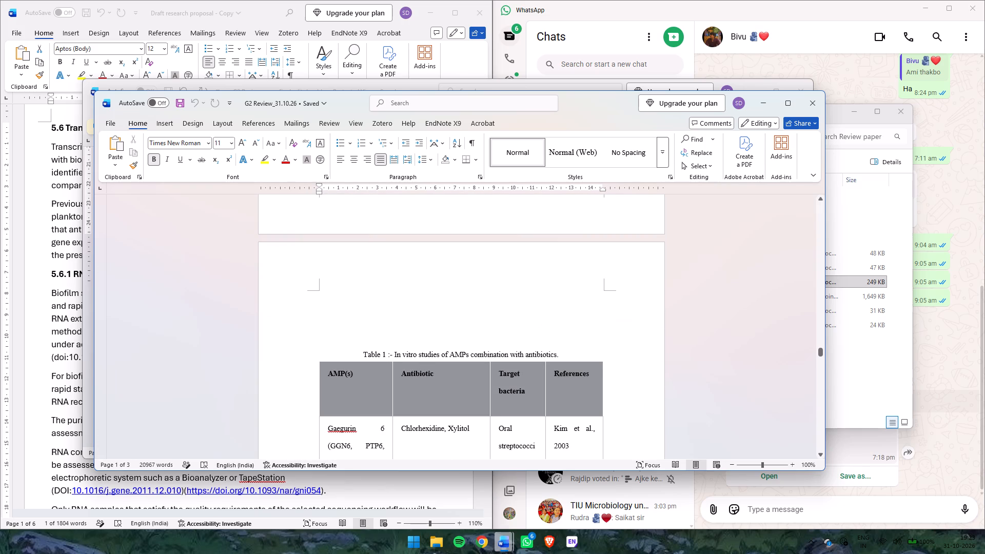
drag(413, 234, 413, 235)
Delete the entire Table 1 grid of in vitro AMP and antibiotic combination studies under section 13.1.
scroll(389, 336, down, 5)
scroll(388, 338, up, 3)
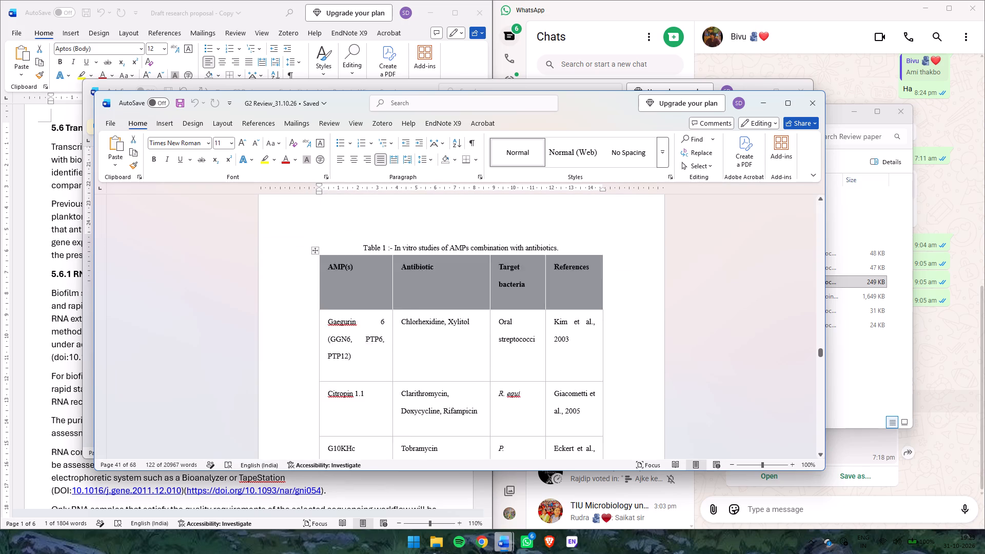
scroll(388, 338, up, 1)
click(314, 307)
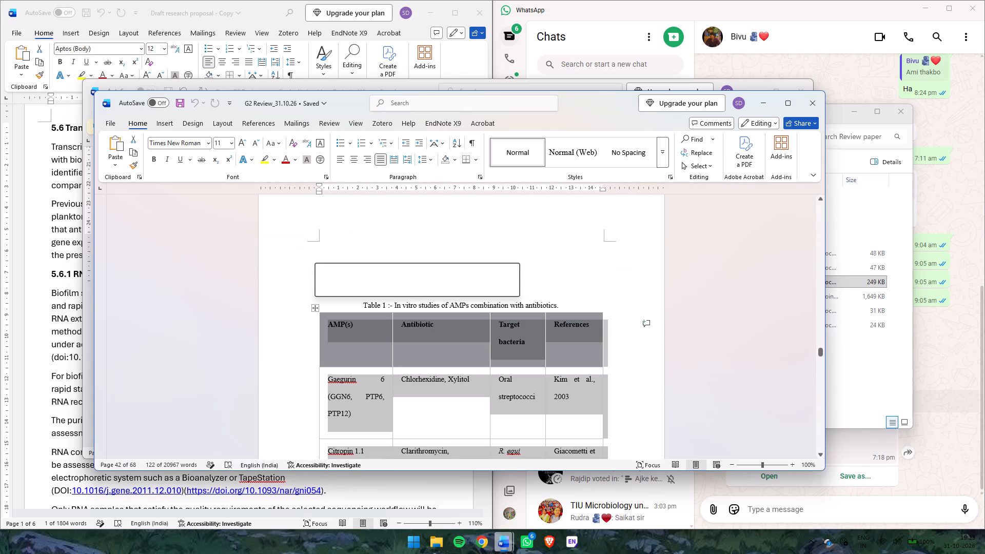
key(Delete)
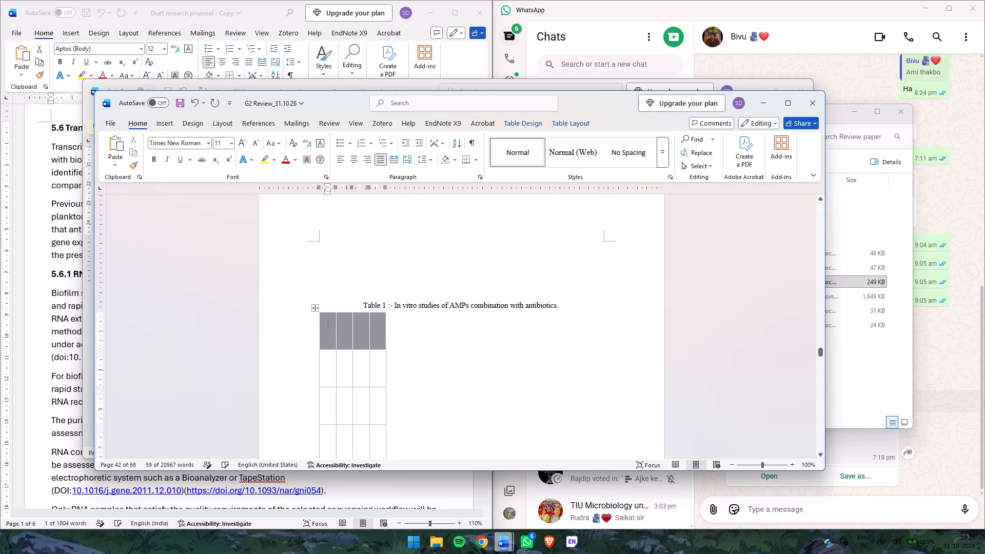
drag(315, 308, 319, 296)
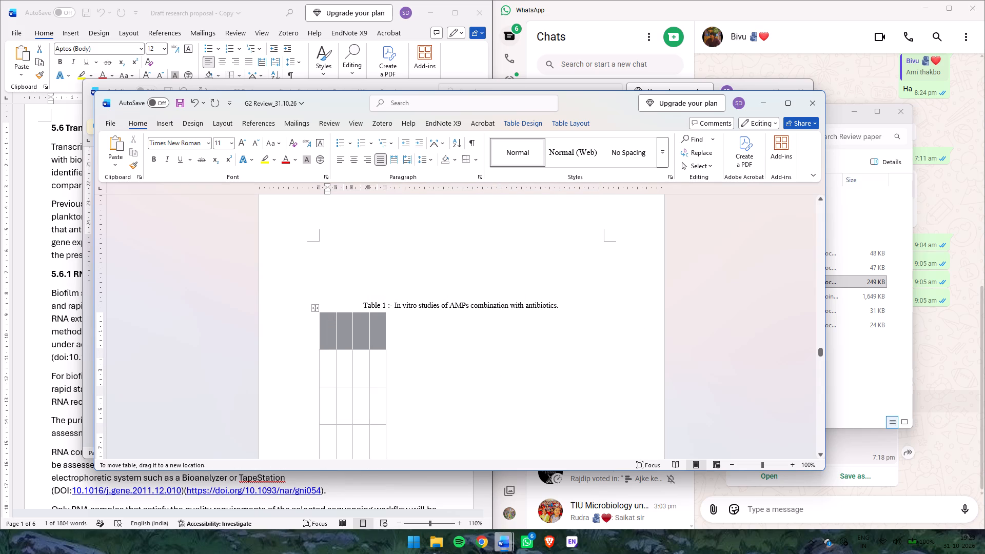
drag(319, 296, 318, 297)
click(314, 310)
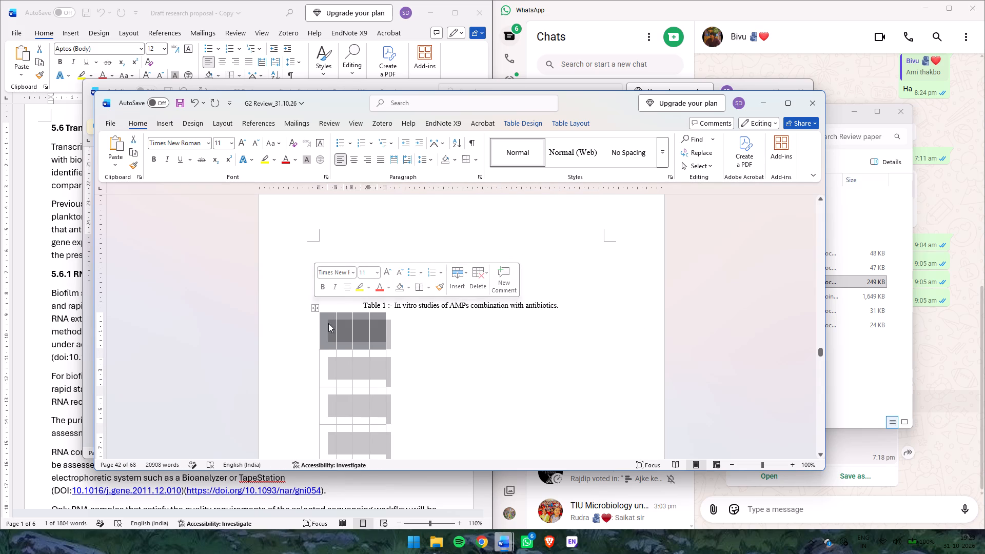
scroll(329, 325, down, 3)
key(Delete)
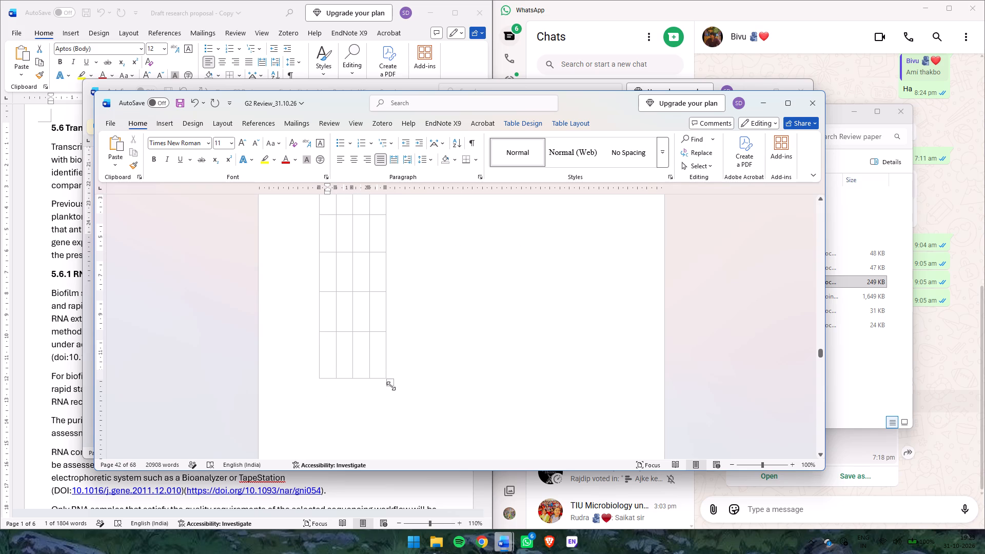
drag(391, 385, 371, 258)
scroll(371, 278, up, 3)
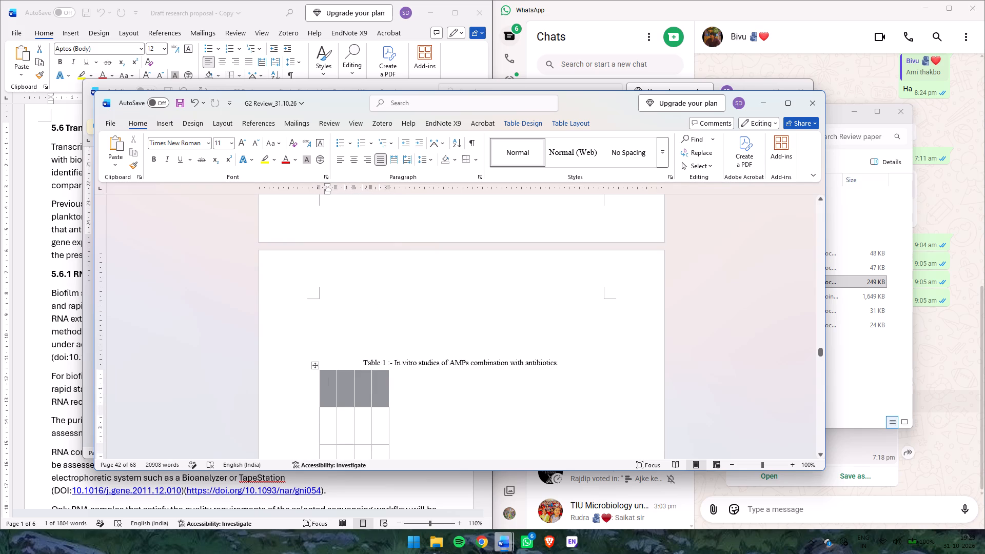
scroll(358, 307, down, 1)
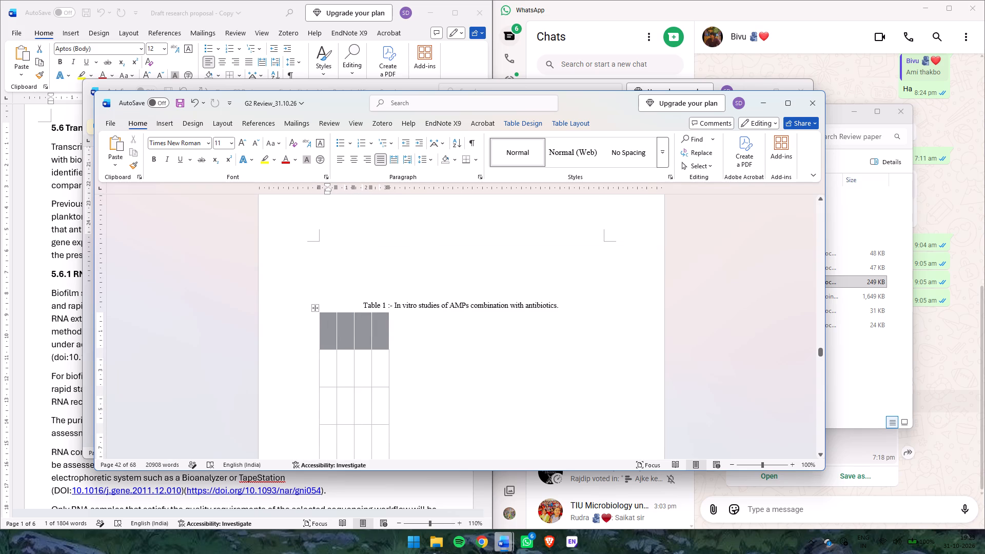
right_click(313, 309)
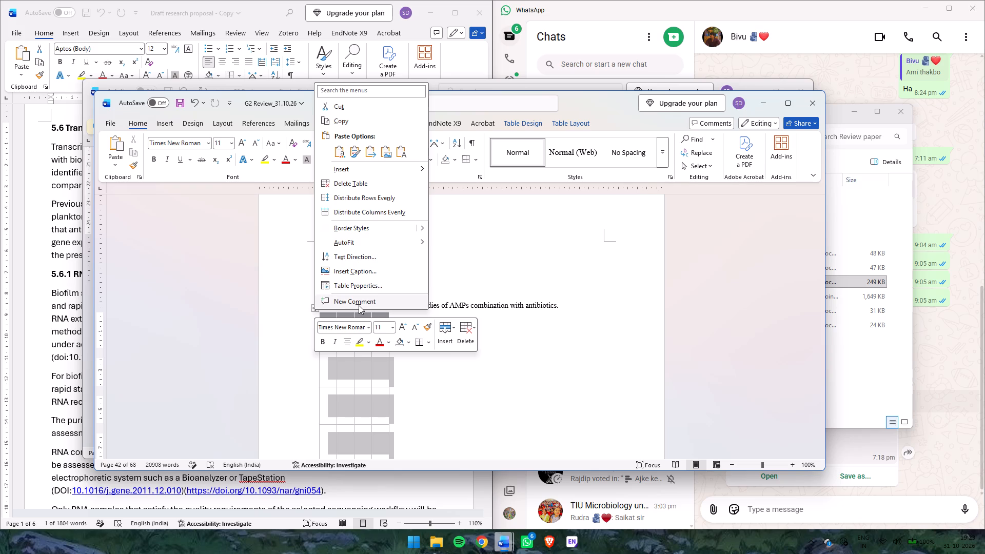
click(392, 182)
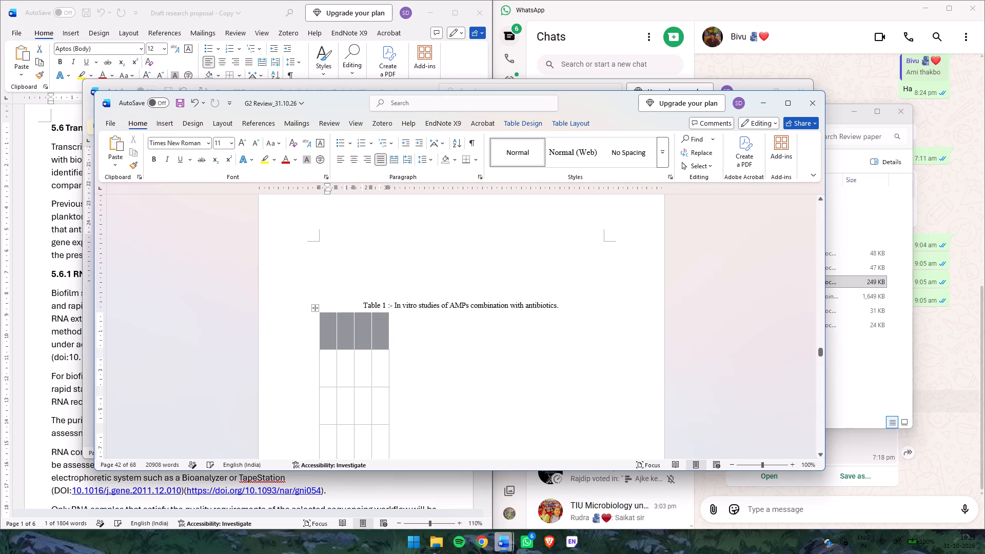
Delete the leftover caption "Table 1 :- In vitro studies of AMPs combination with antibiotics.".
scroll(369, 281, up, 6)
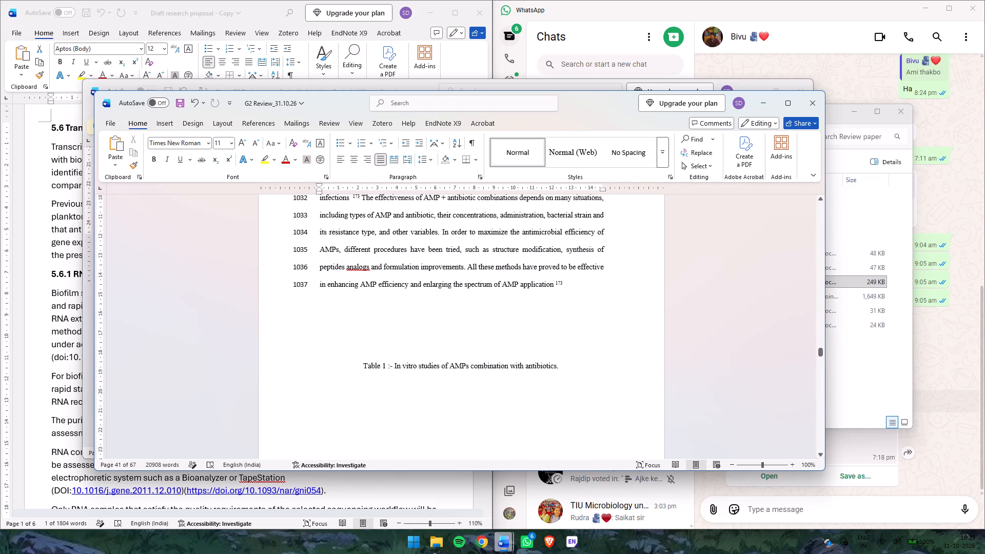
click(373, 370)
key(Delete)
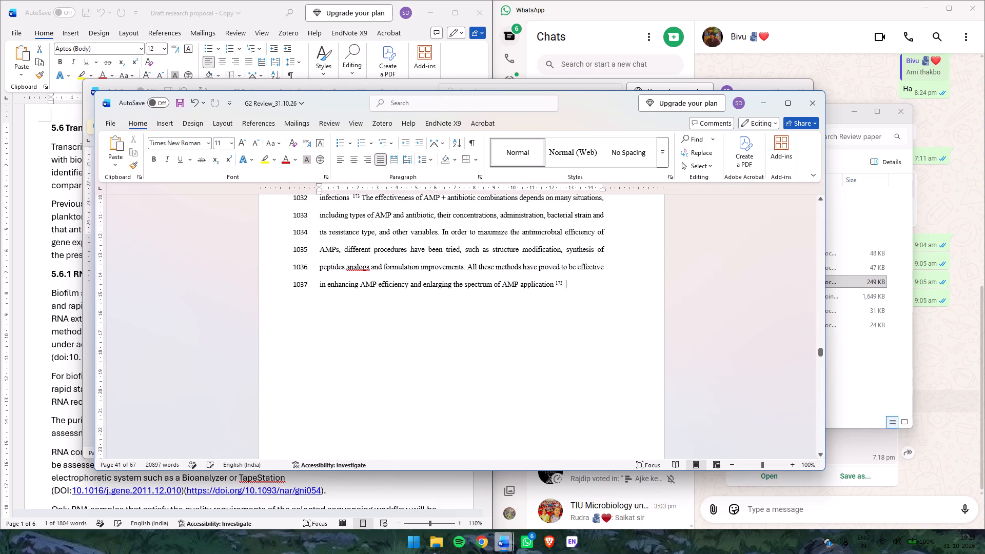
Replace all section 13 text, from the 13.1 heading through the Experimental Approach paragraph before section 14, with the copied text.
scroll(367, 369, up, 4)
drag(319, 333, 320, 333)
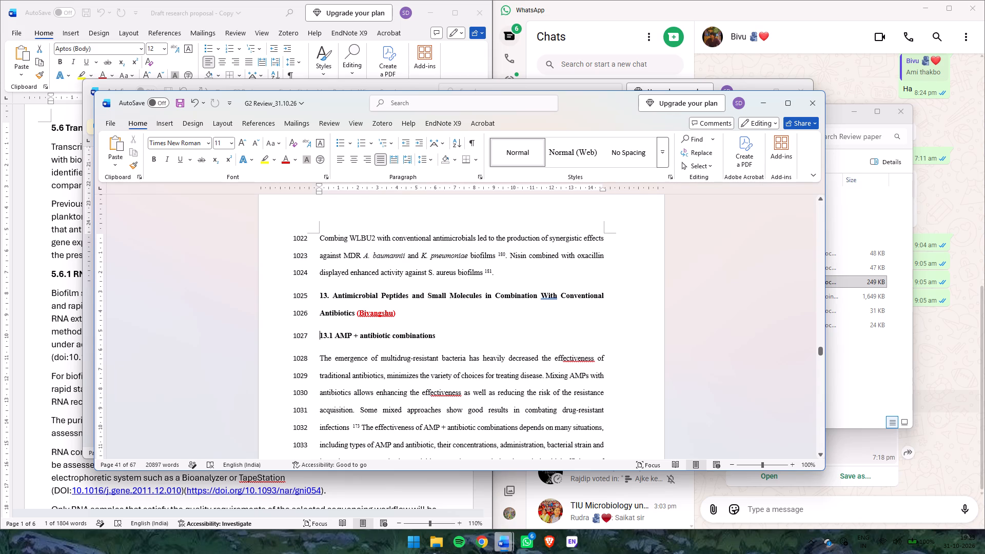
drag(320, 333, 398, 472)
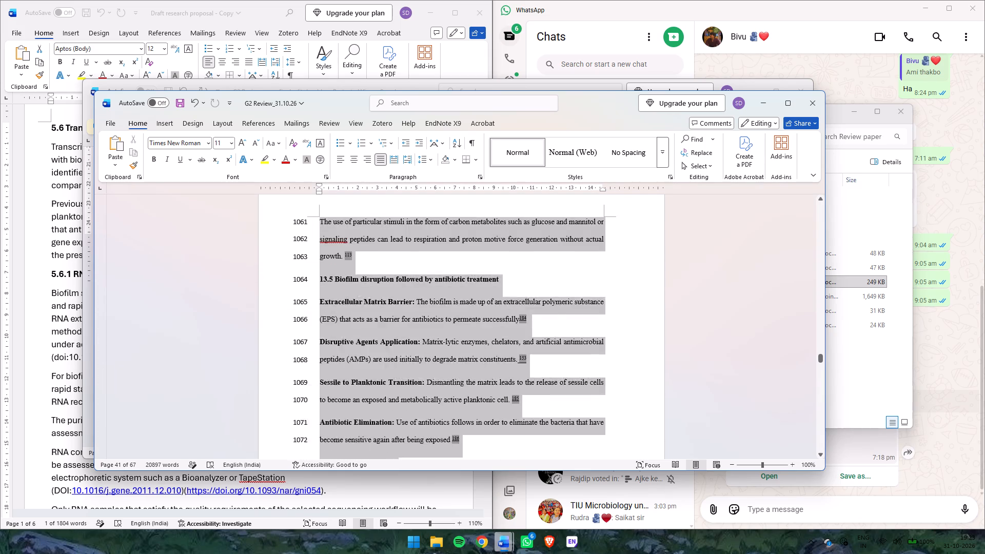
drag(398, 472, 425, 477)
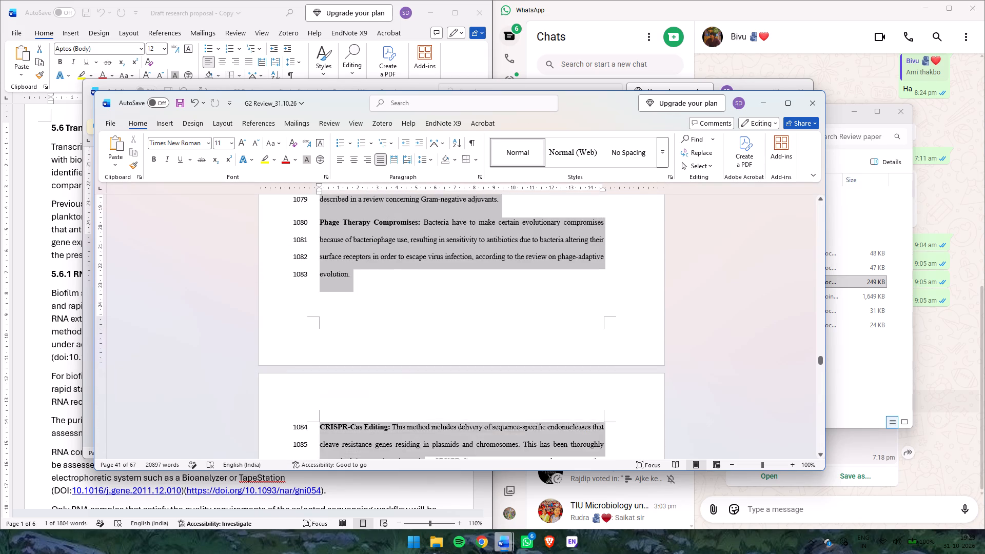
drag(425, 477, 436, 468)
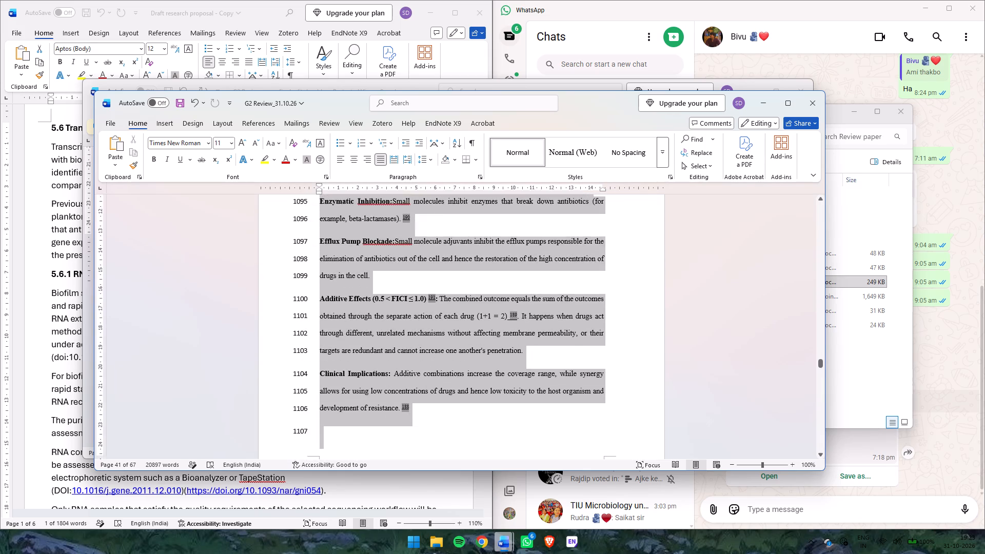
drag(436, 468, 439, 470)
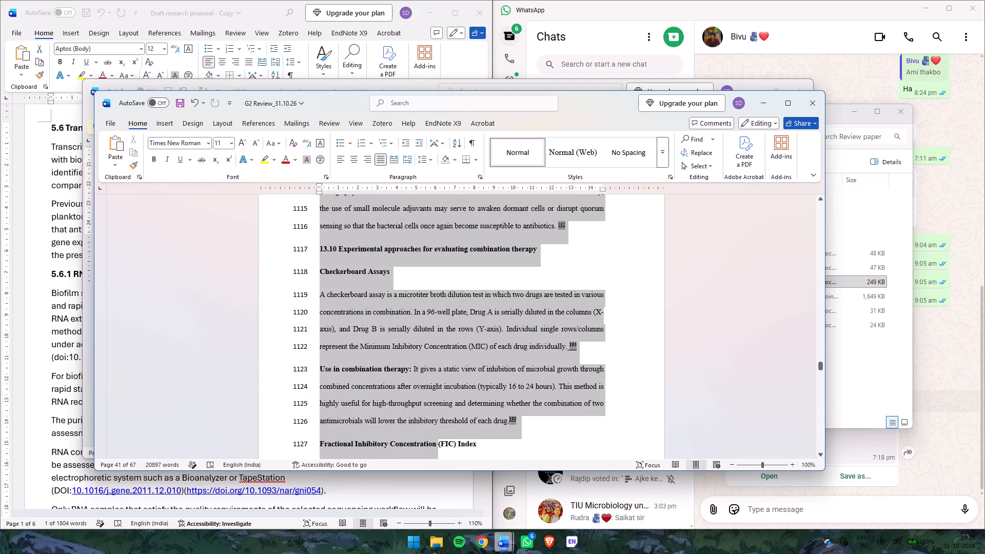
drag(439, 470, 441, 469)
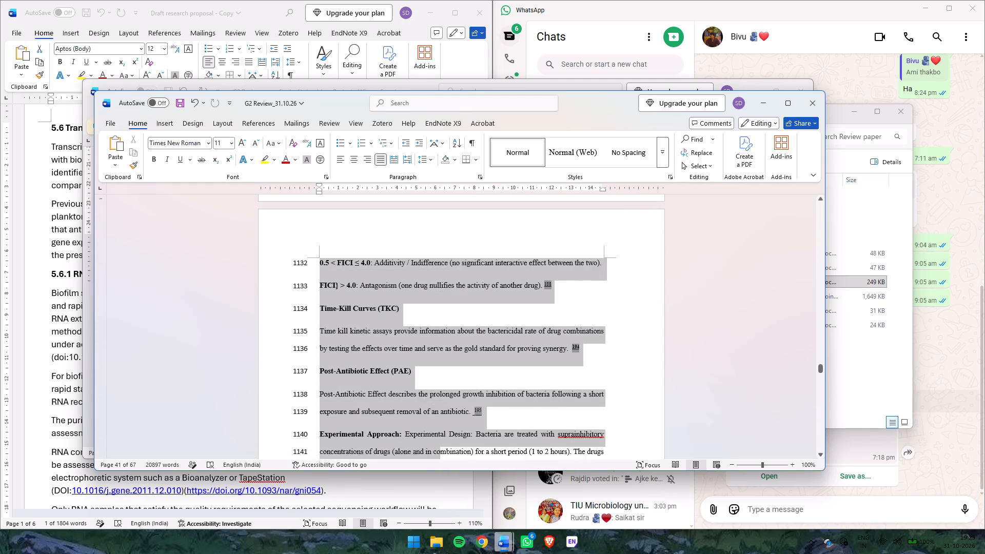
drag(441, 469, 416, 294)
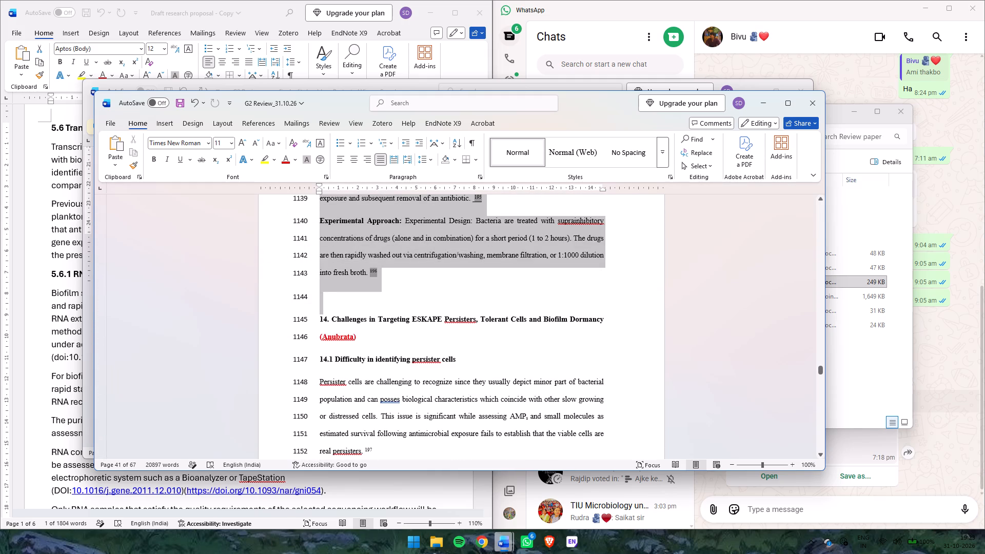
drag(416, 294, 416, 285)
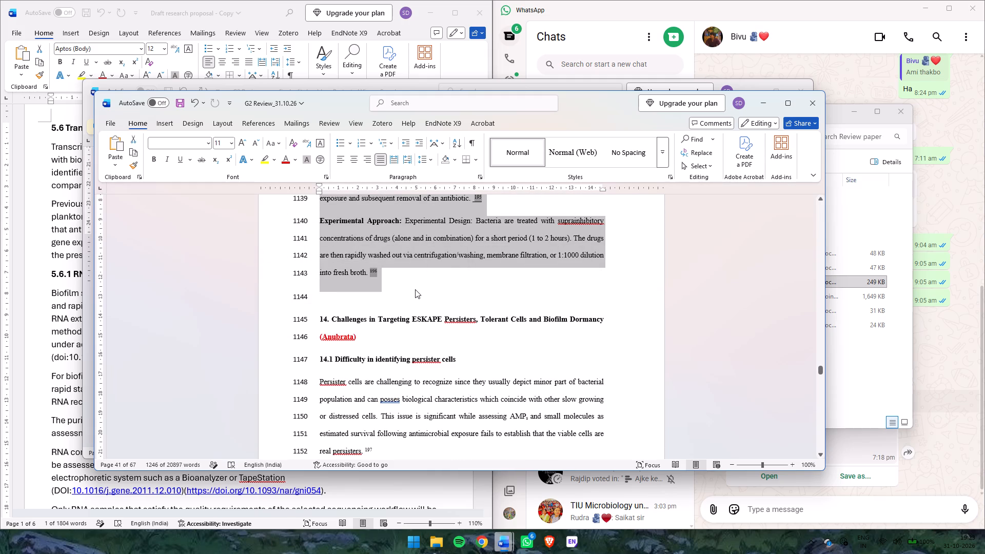
key(ctrl+v)
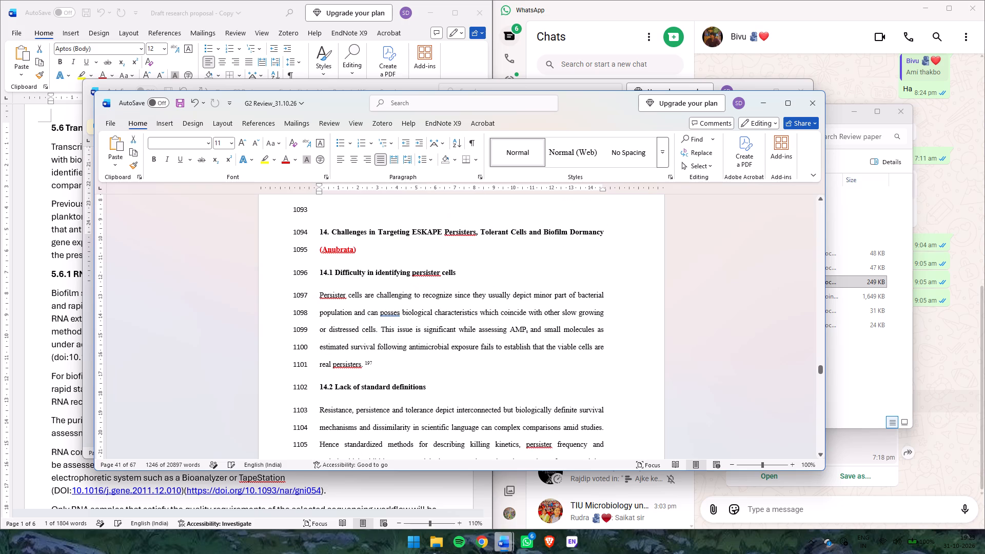
scroll(416, 394, up, 3)
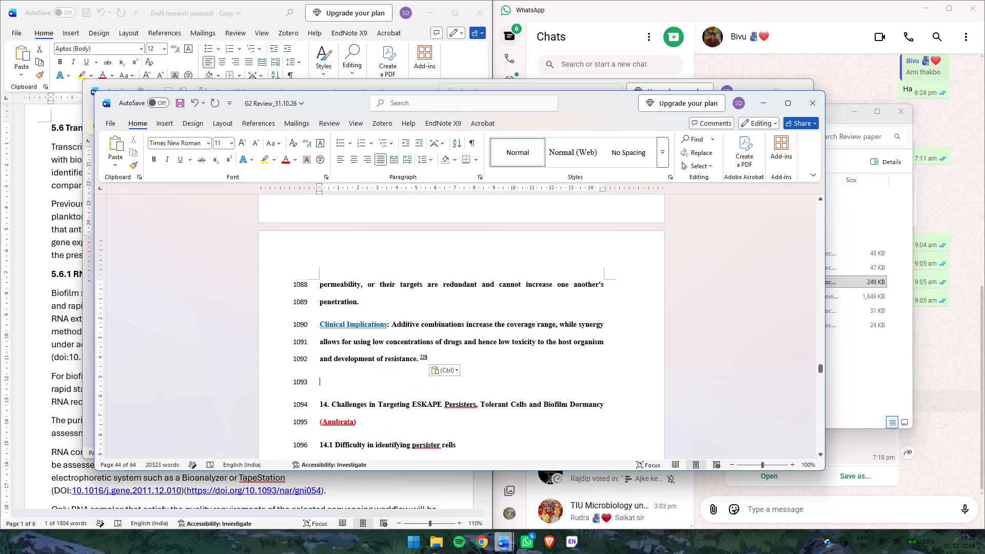
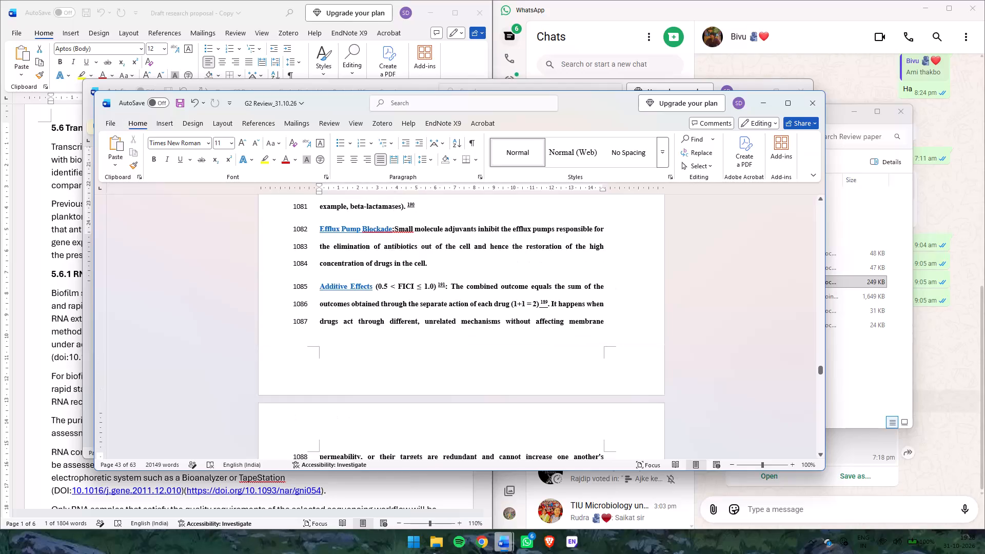
Review the pasted section 13 text in G2 Review_31.10.26, from Additive Effects back to the AMP paragraphs, against the final edit document.
scroll(420, 388, up, 5)
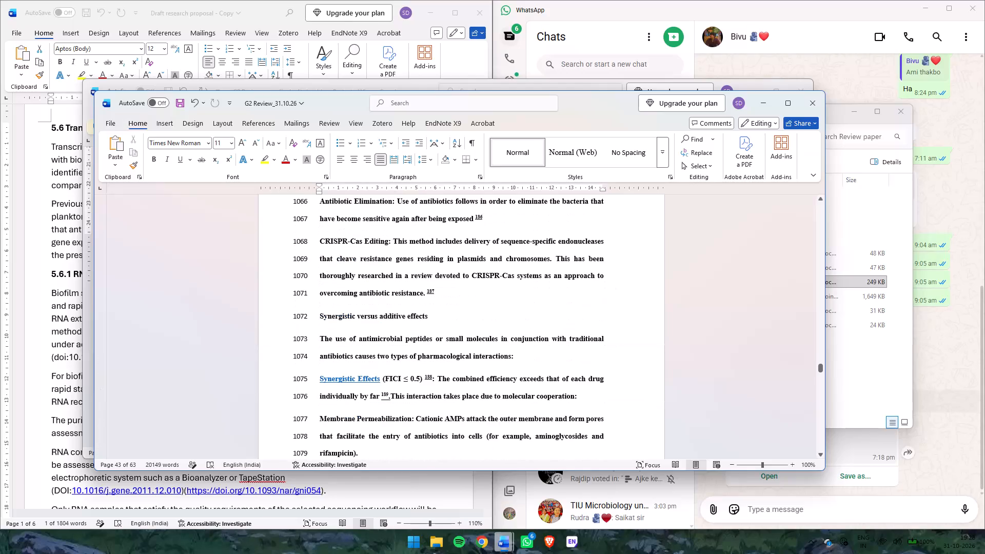
scroll(420, 388, up, 10)
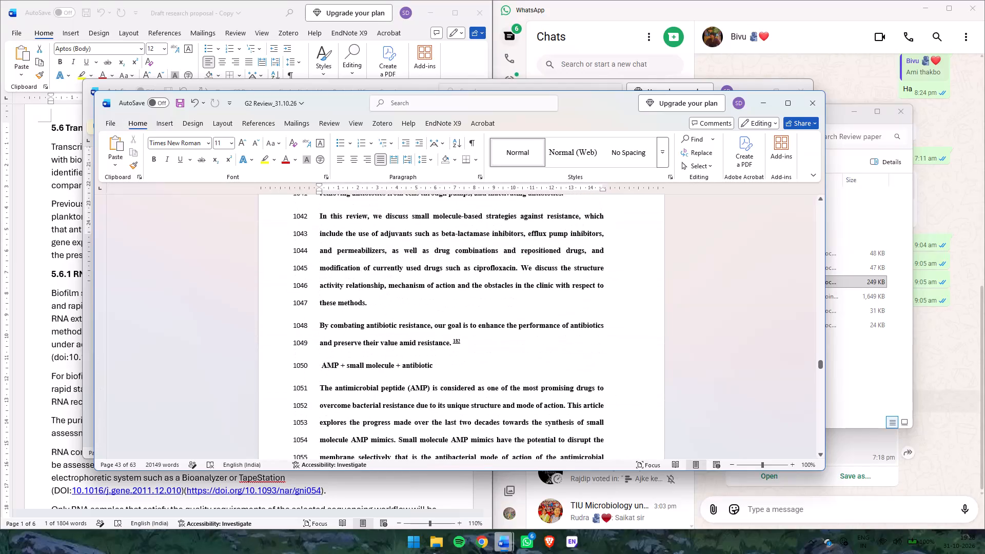
scroll(420, 388, up, 3)
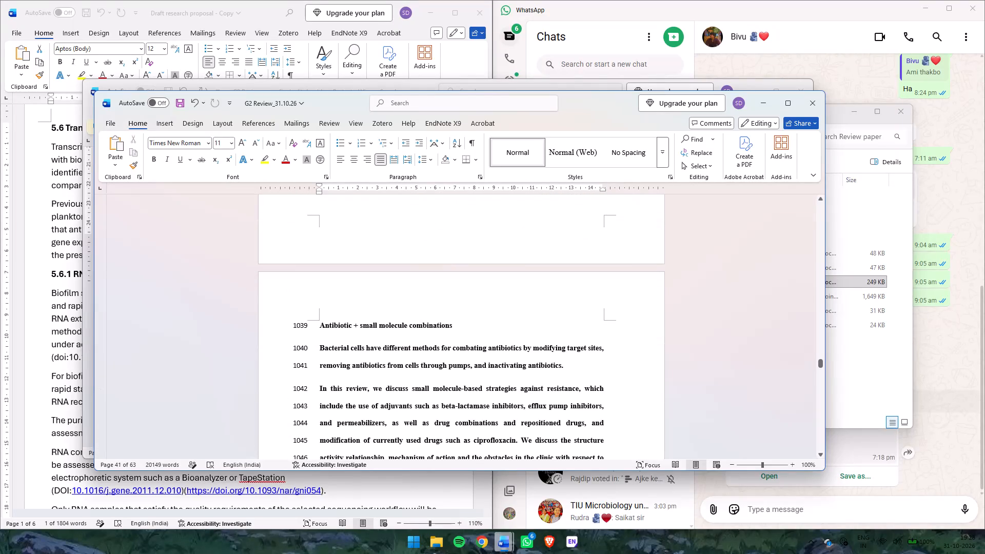
click(590, 88)
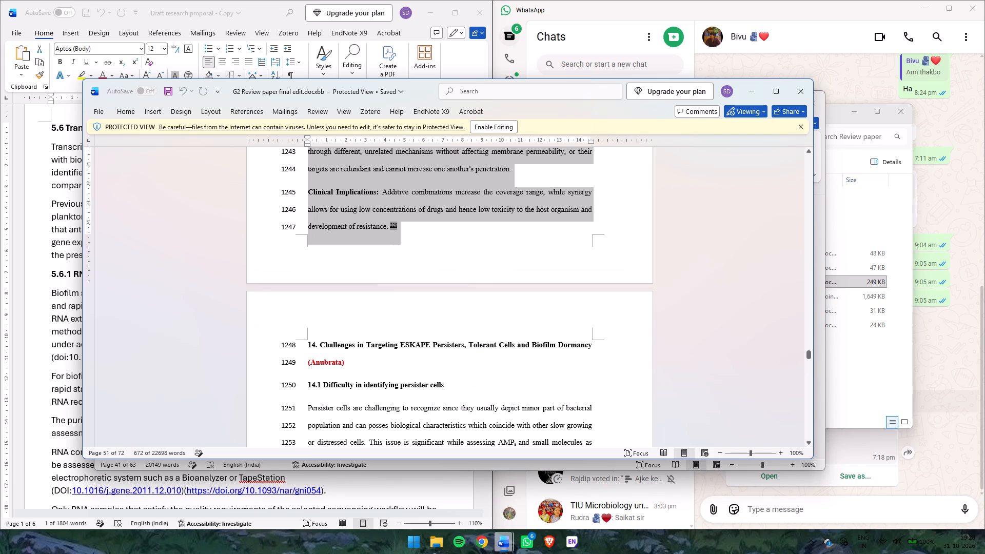
scroll(574, 287, down, 2)
scroll(574, 287, up, 2)
click(821, 301)
scroll(487, 360, up, 4)
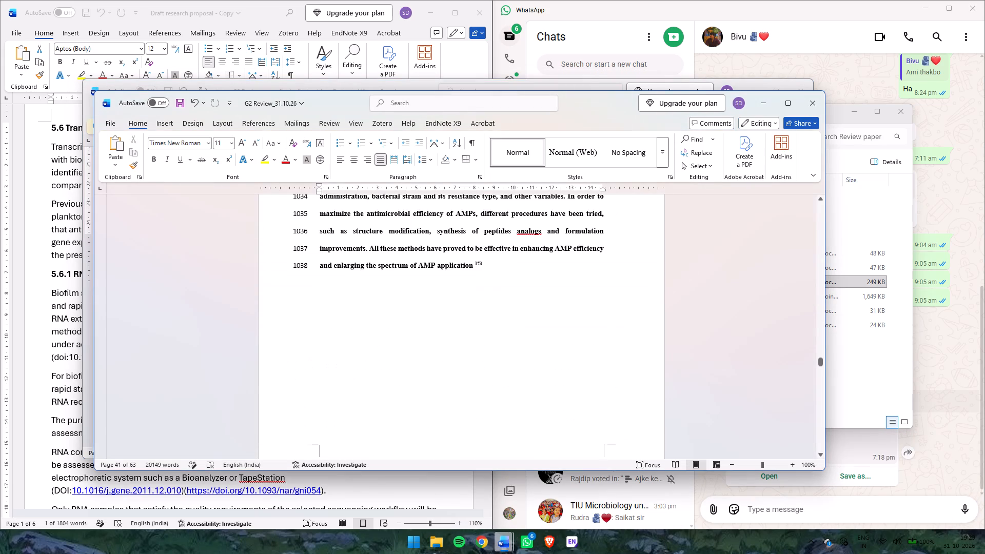
scroll(487, 360, down, 3)
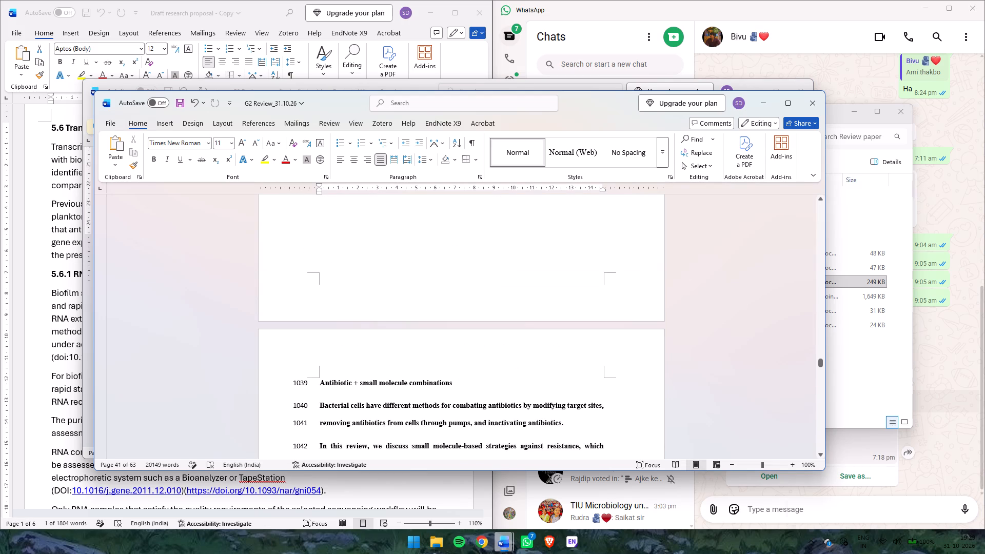
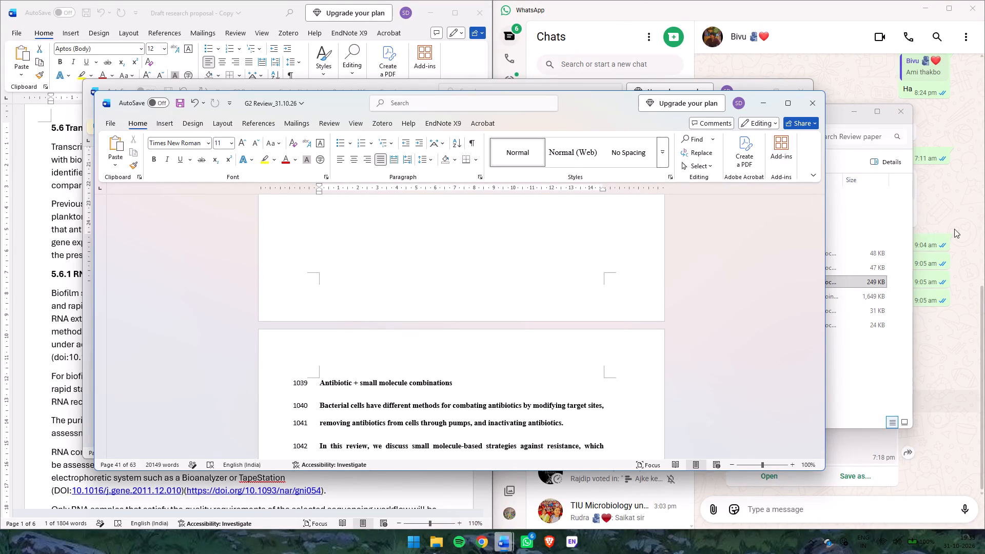
Check the end of section 13 in G2 Review_31.10.26, highlighting the body text of the Clinical Implications paragraph.
click(784, 102)
scroll(556, 289, down, 3)
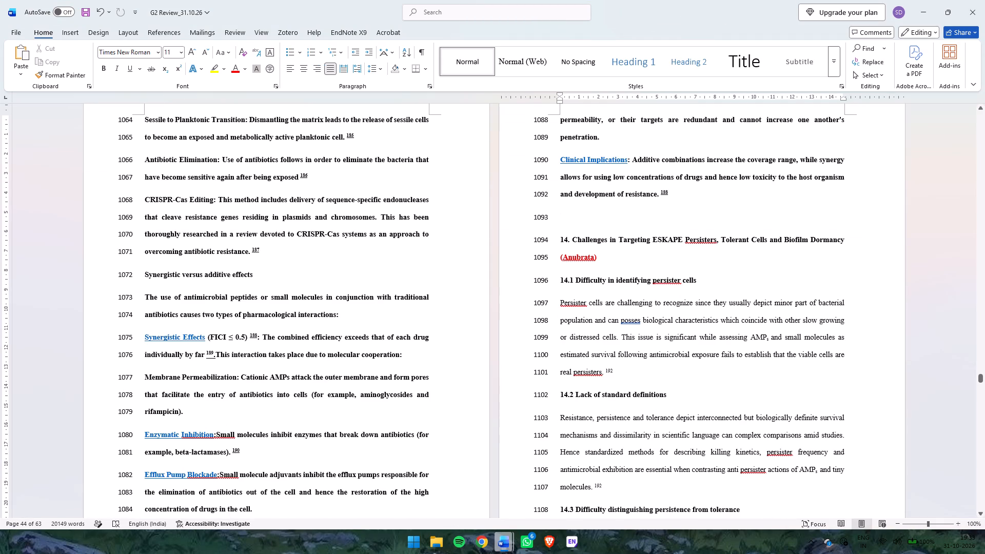
drag(672, 202, 598, 196)
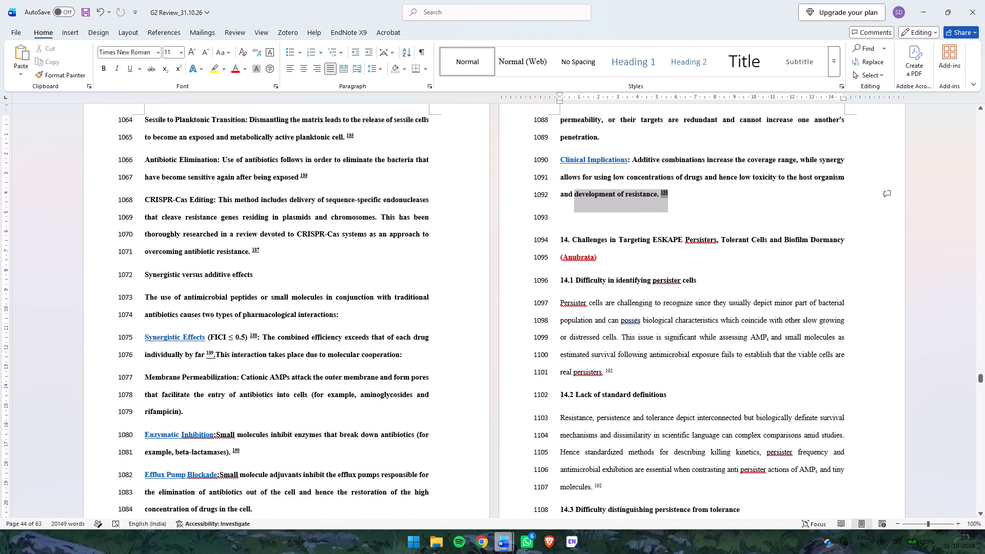
drag(598, 196, 633, 162)
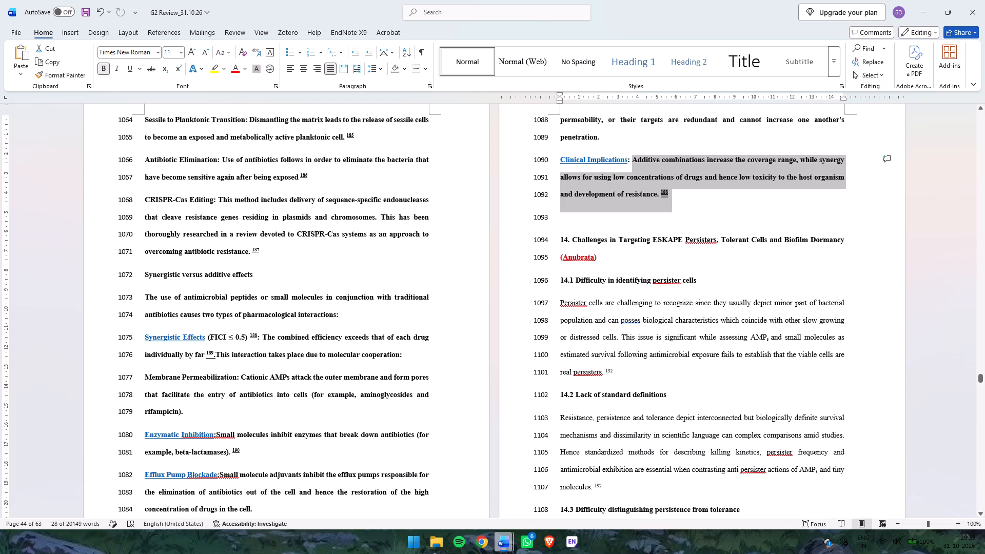
Place G2 Review_31.10.26 side by side with G2_REVIEW_05.10.26 final - Copy, opened from the Drafts folder of Review paper.
drag(679, 6, 0, 179)
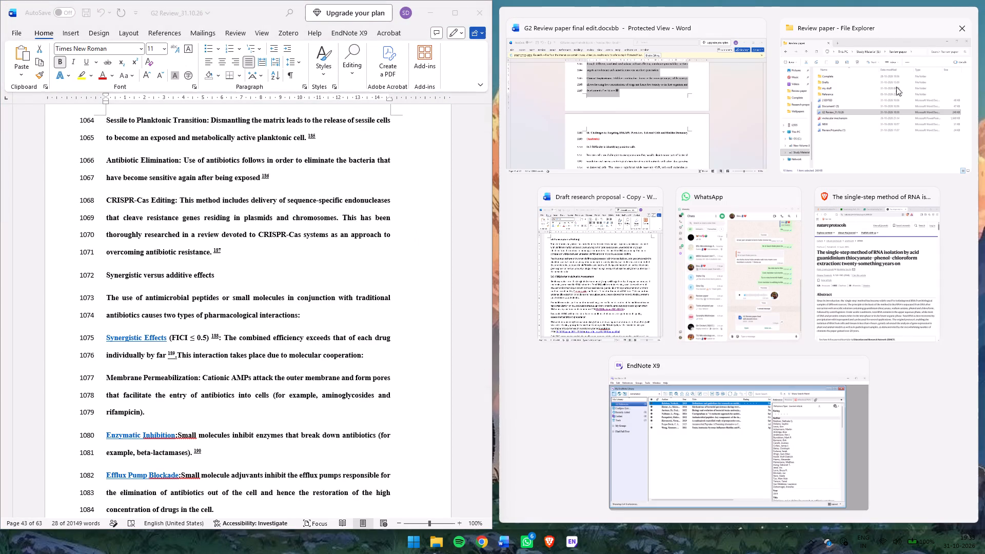
click(845, 118)
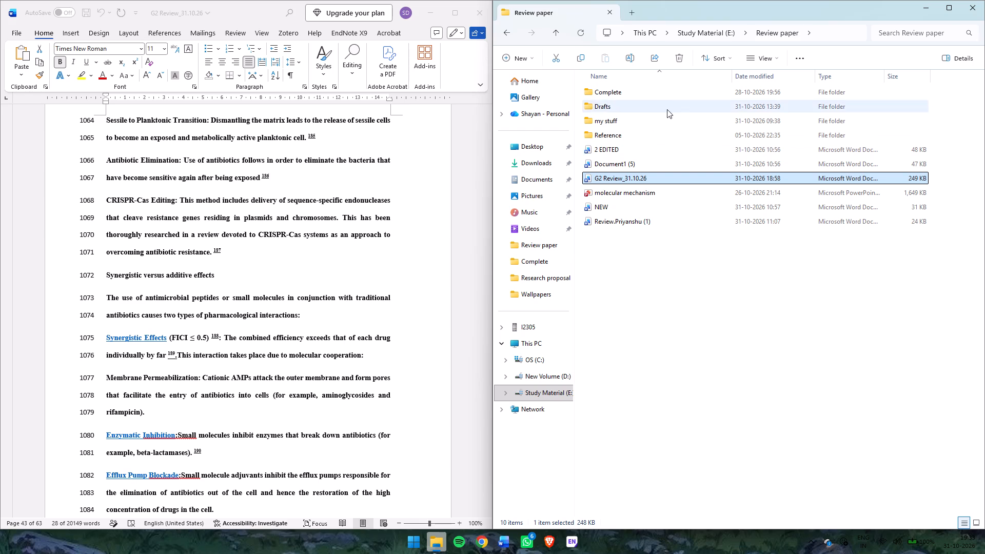
double_click(671, 105)
double_click(682, 95)
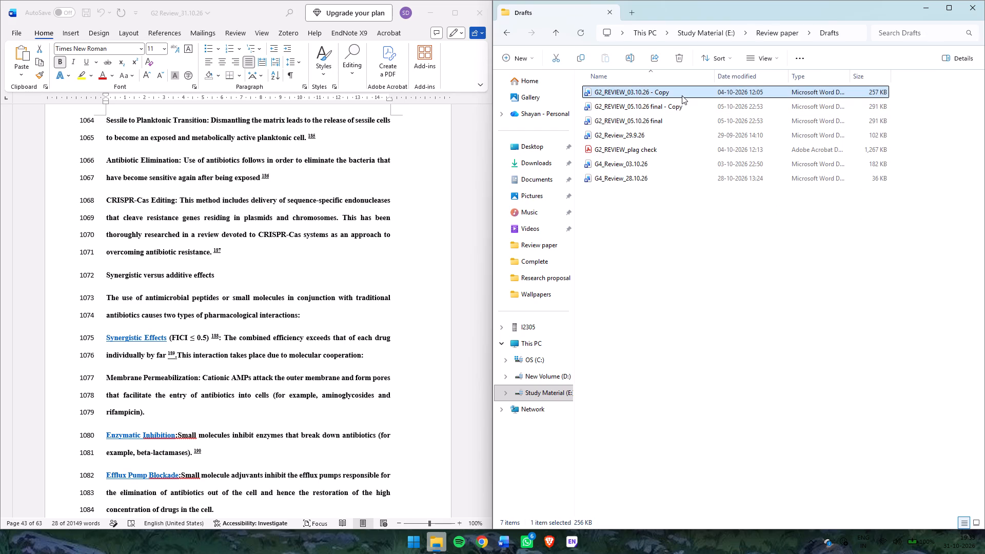
click(825, 116)
double_click(680, 106)
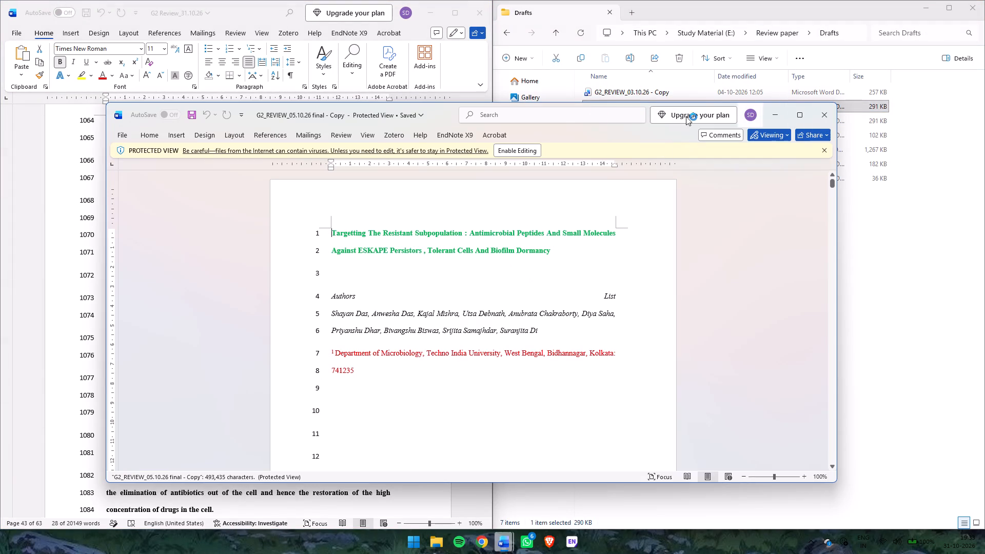
drag(440, 116, 984, 156)
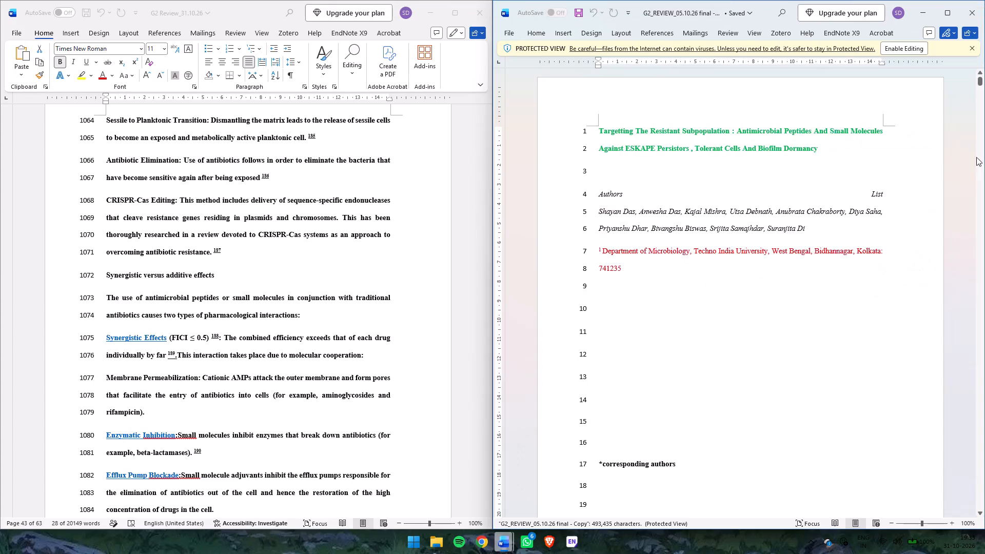
Find section 13 in G2_REVIEW_05.10.26 final - Copy and examine its subsections through 13.6 Antibiotic resensitization.
scroll(845, 239, down, 20)
scroll(845, 239, down, 6)
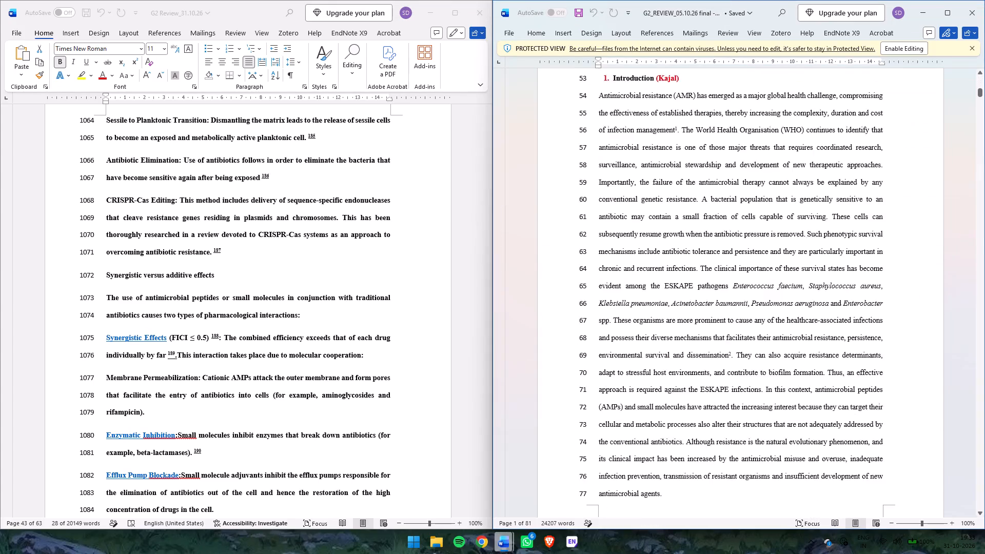
scroll(845, 239, down, 9)
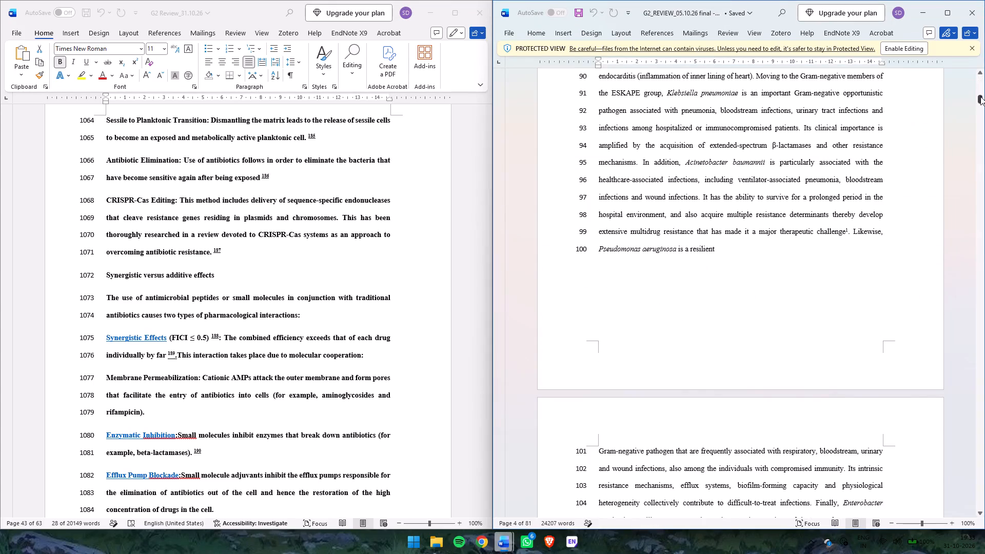
drag(980, 97, 984, 291)
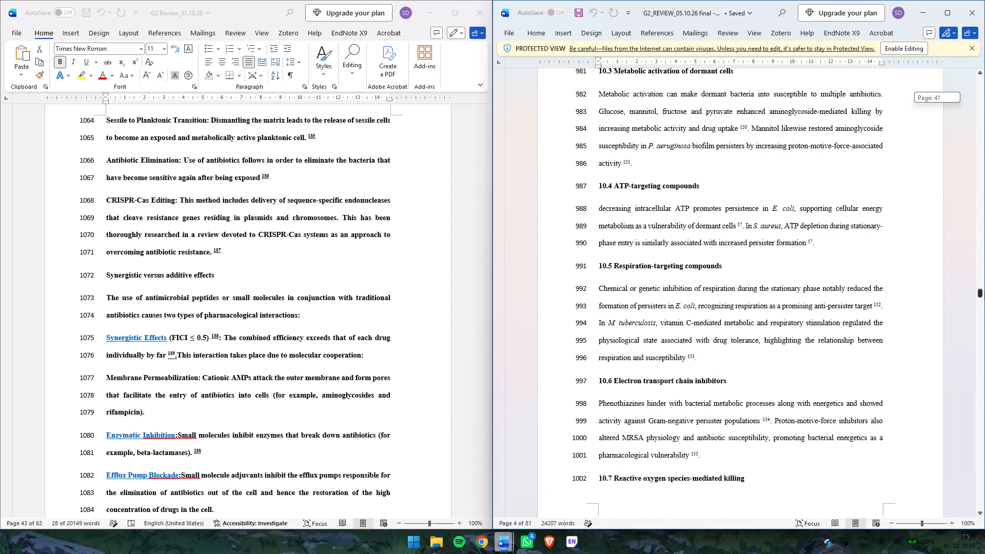
drag(984, 291, 984, 329)
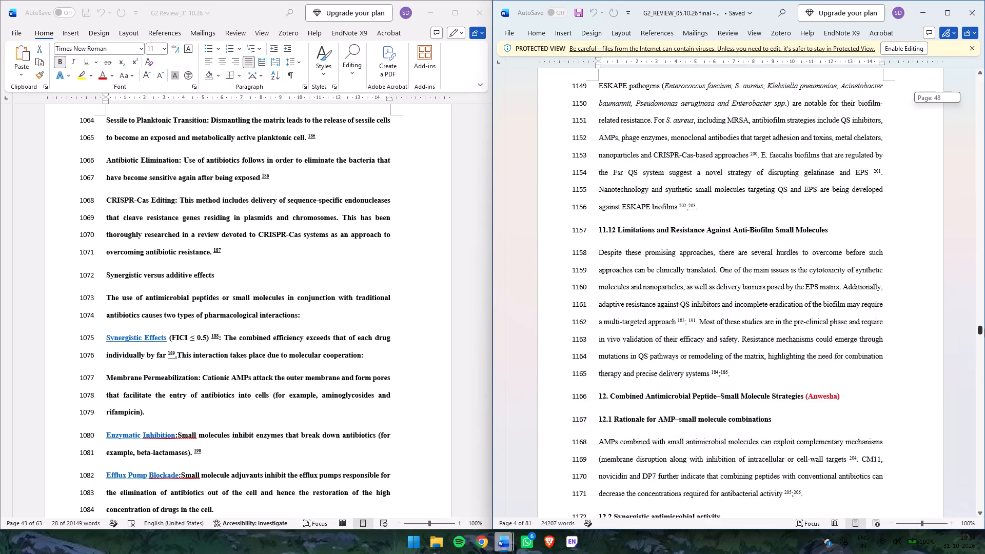
drag(984, 329, 984, 343)
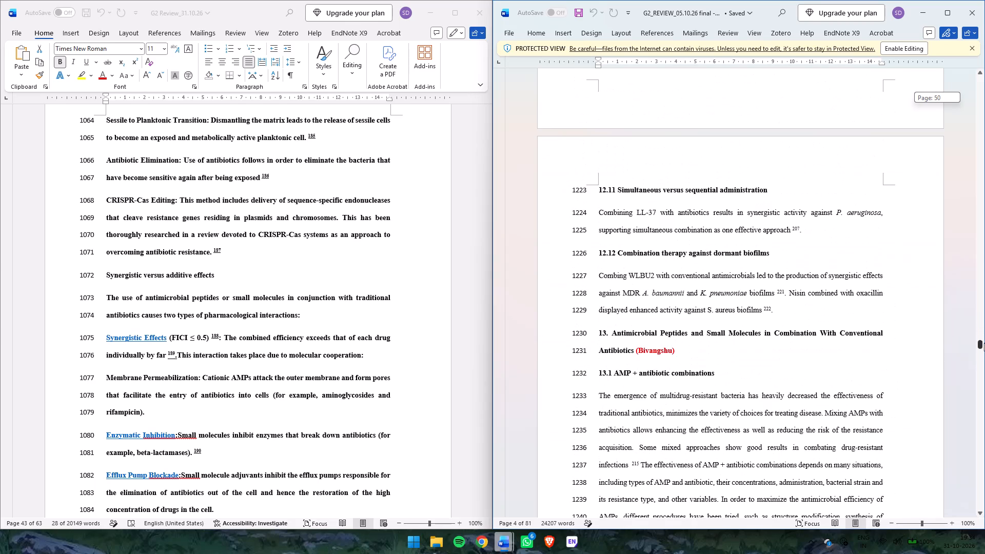
drag(984, 343, 983, 343)
scroll(747, 321, down, 8)
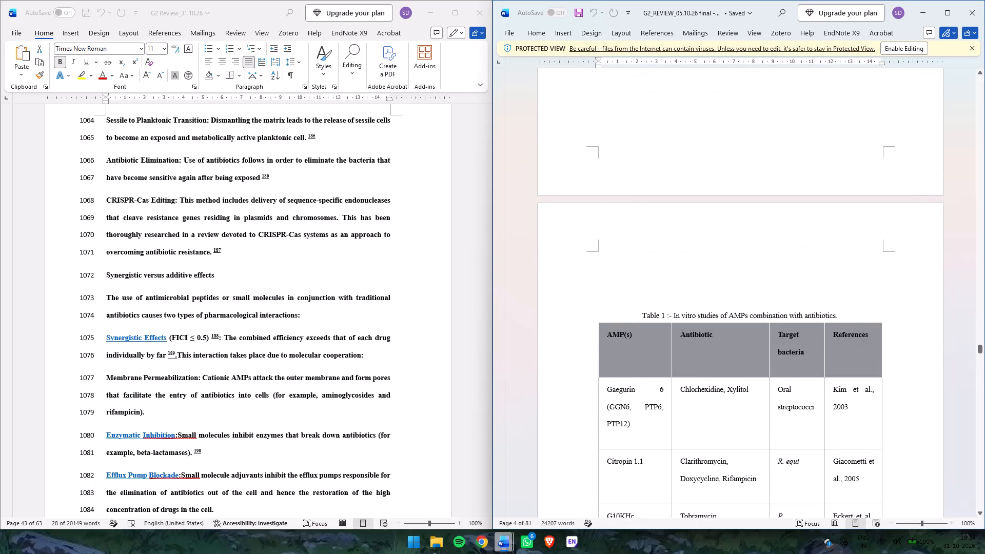
scroll(734, 327, down, 17)
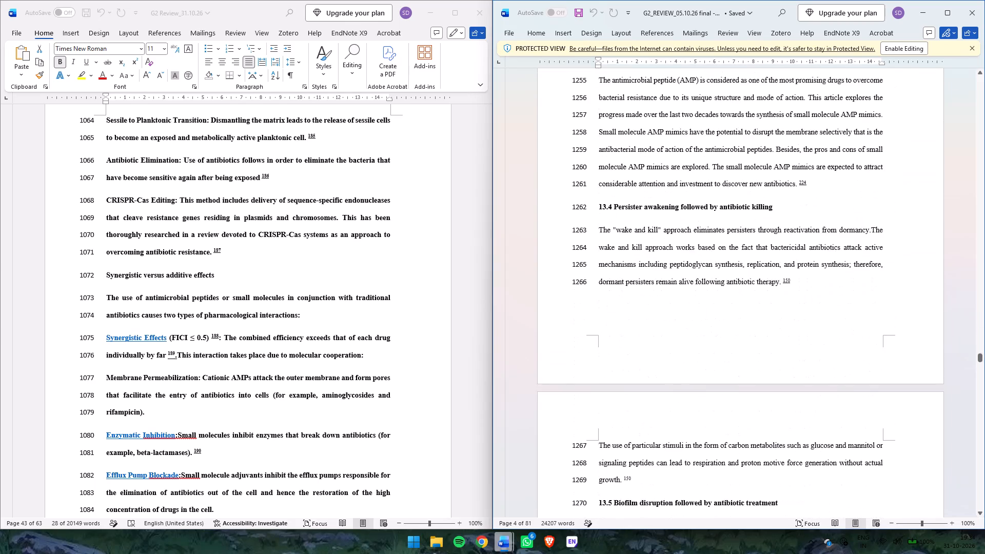
scroll(734, 327, down, 4)
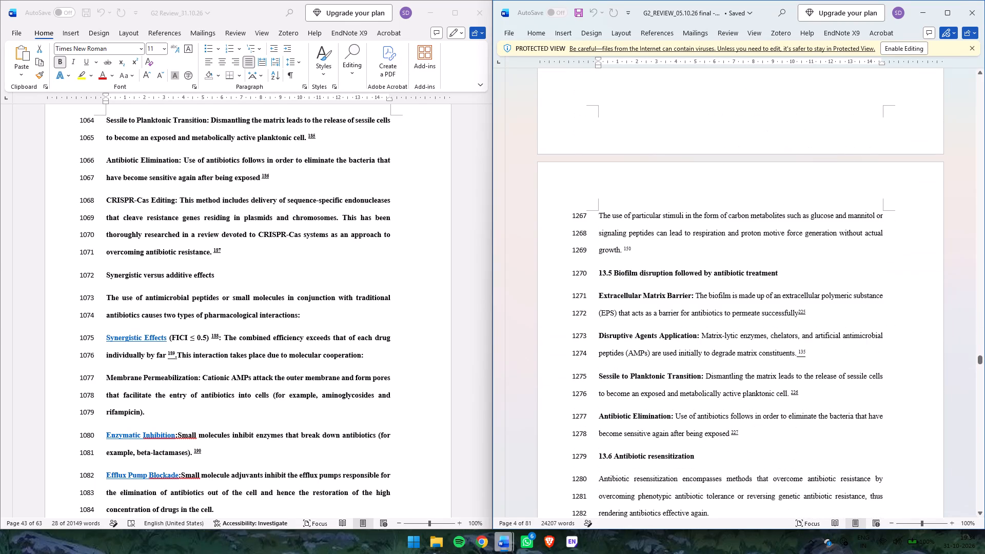
click(984, 15)
Close G2_REVIEW_05.10.26 final - Copy and go back from the Drafts folder to the Review paper folder.
click(972, 13)
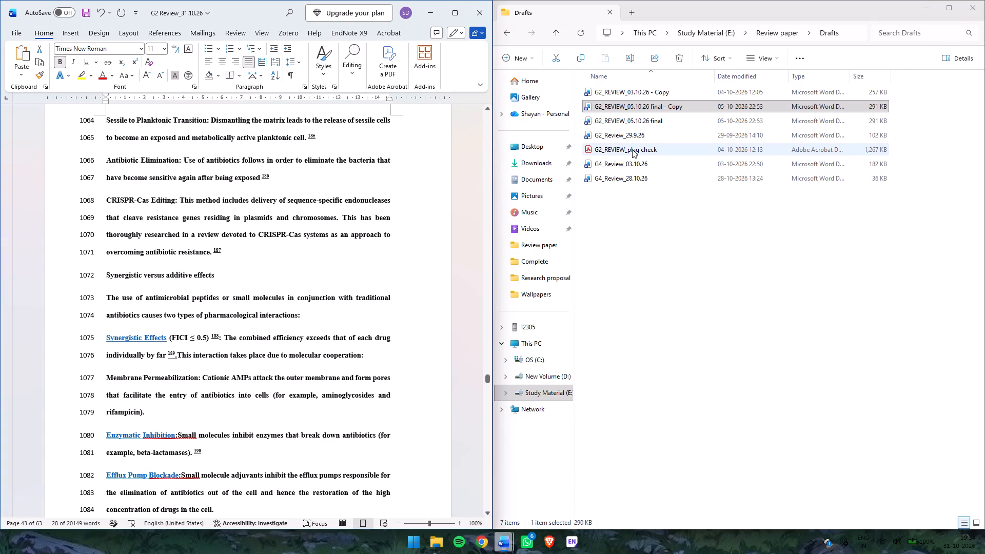
click(633, 149)
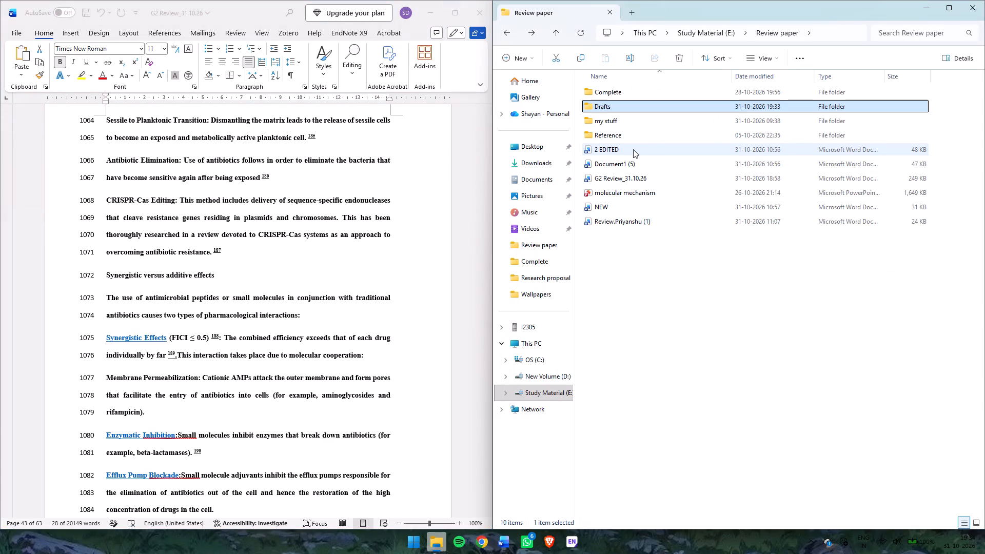
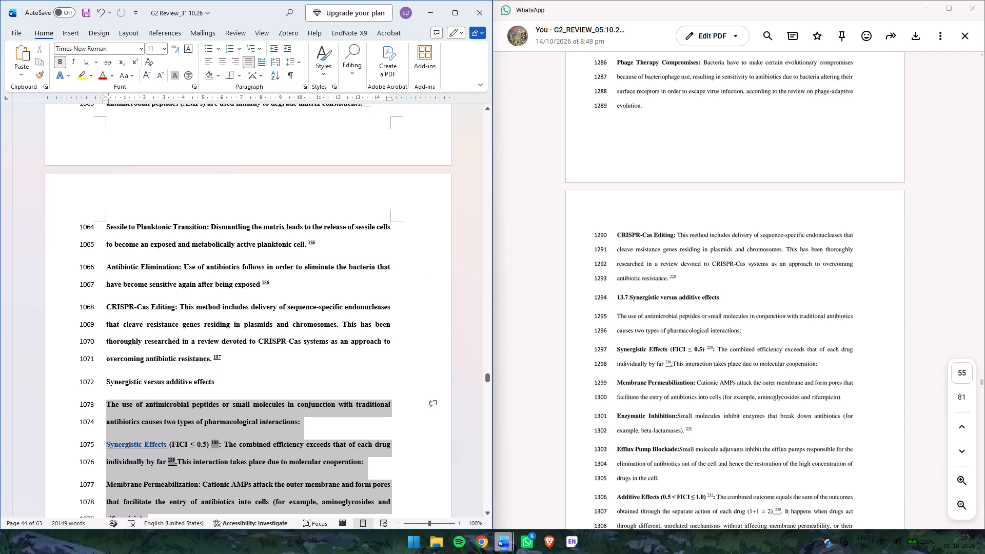
Remove the bold formatting from the selected body text under the Synergistic versus additive effects heading in G2 Review_31.10.26.
key(ctrl+b)
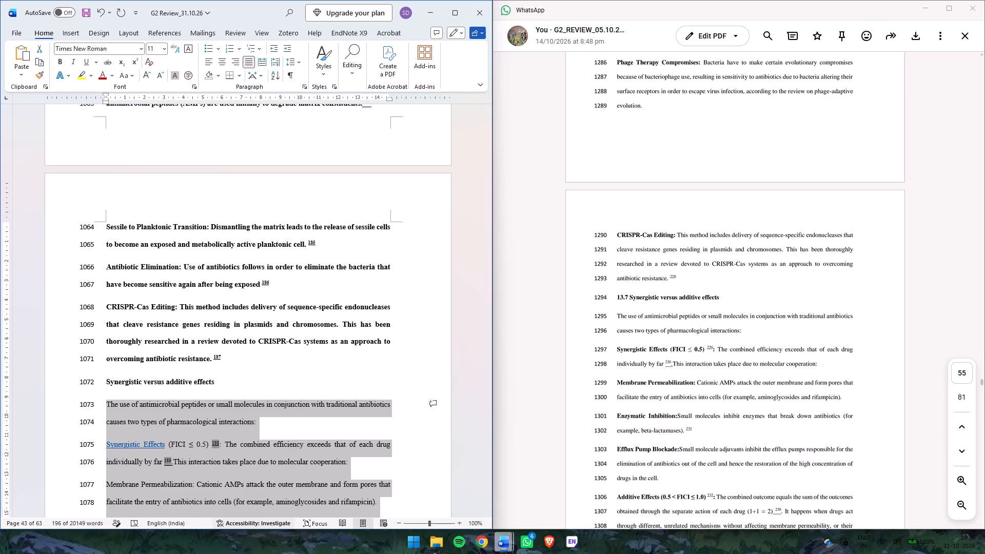
Select the CRISPR-Cas Editing description from "This method includes" through the end of the paragraph, leaving out its lead-in label.
drag(225, 360, 189, 312)
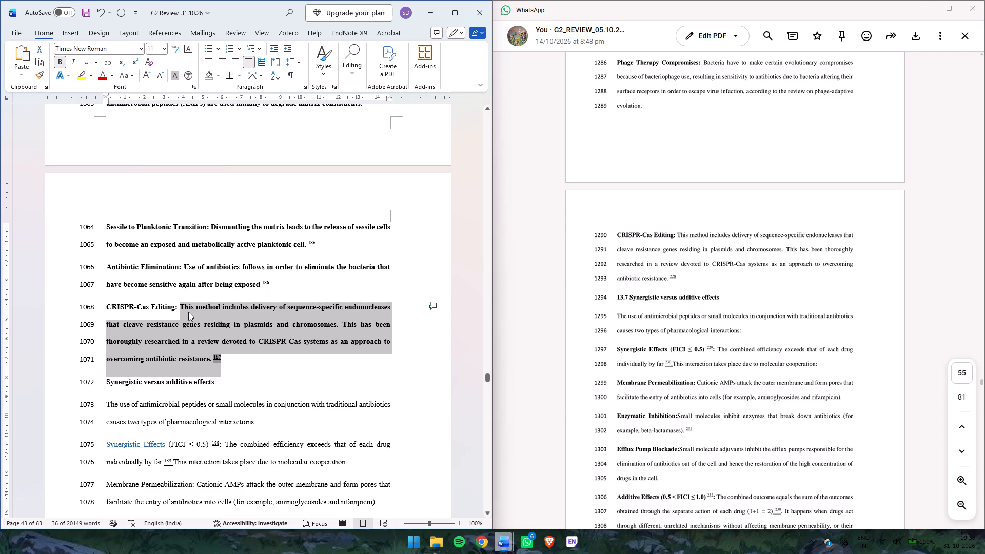
Remove bold from the body text of CRISPR-Cas Editing, Antibiotic Elimination and Sessile to Planktonic Transition, keeping their lead-in labels bold.
key(ctrl+b)
drag(280, 283, 187, 266)
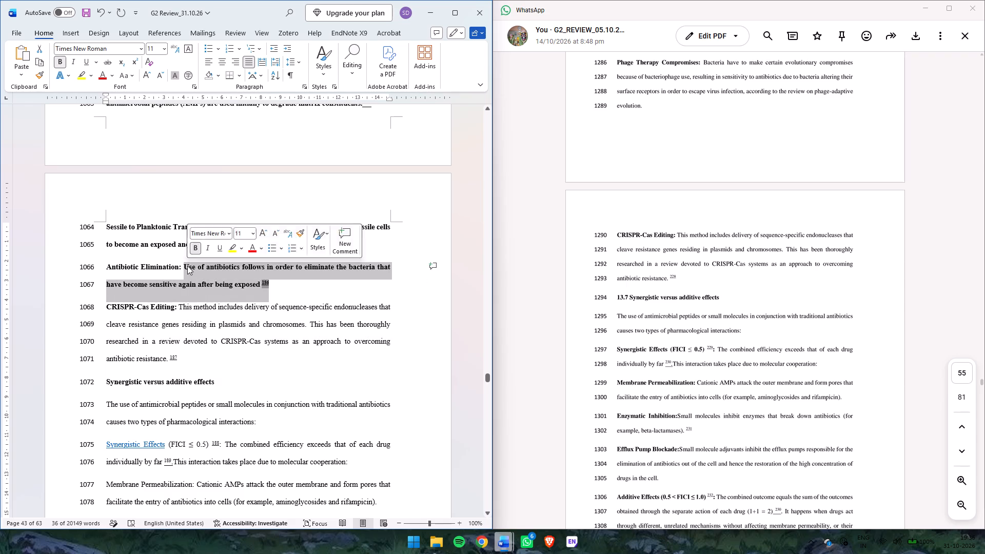
key(ctrl+b)
drag(337, 253, 298, 247)
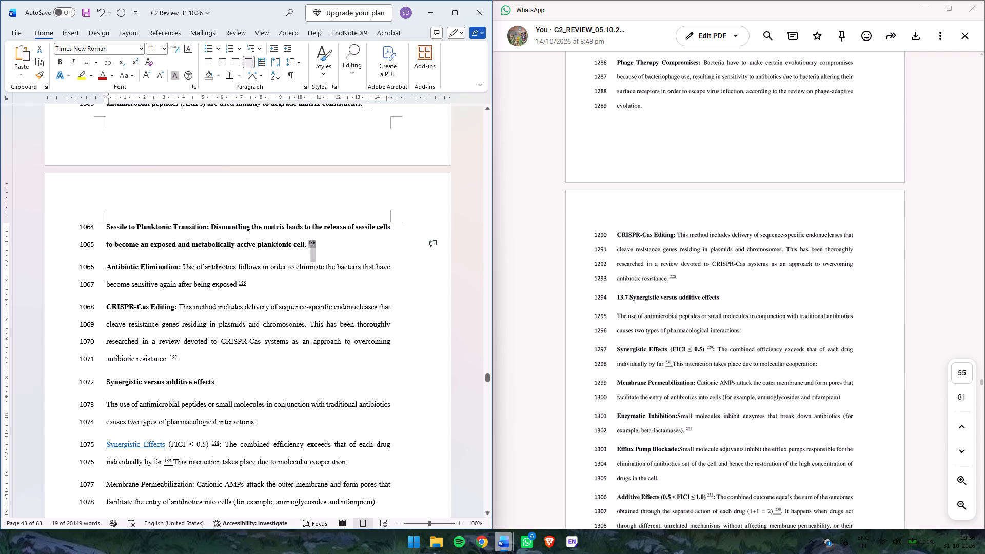
drag(298, 247, 212, 225)
key(ctrl+b)
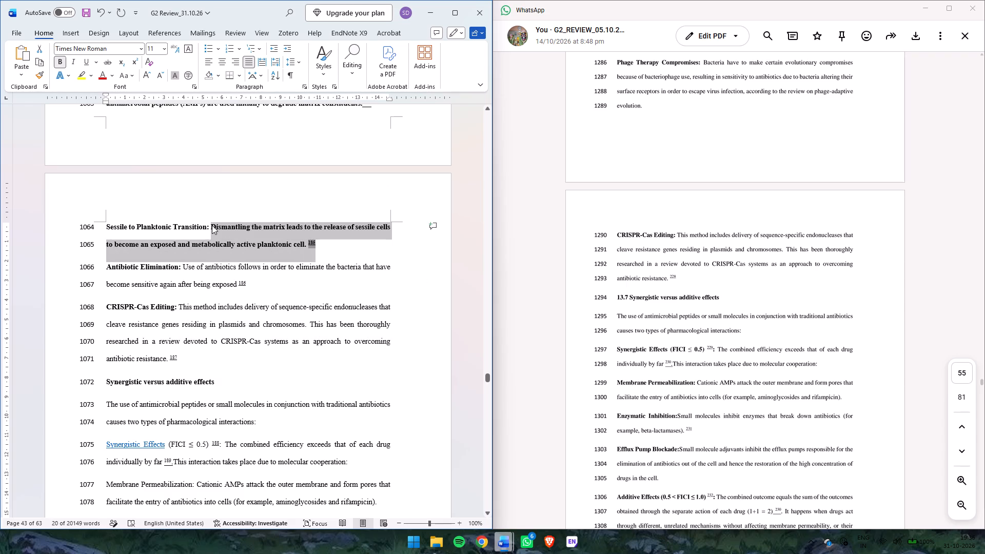
Remove bold from the text following the Disruptive Agents Application and Extracellular Matrix Barrier labels.
scroll(233, 231, up, 4)
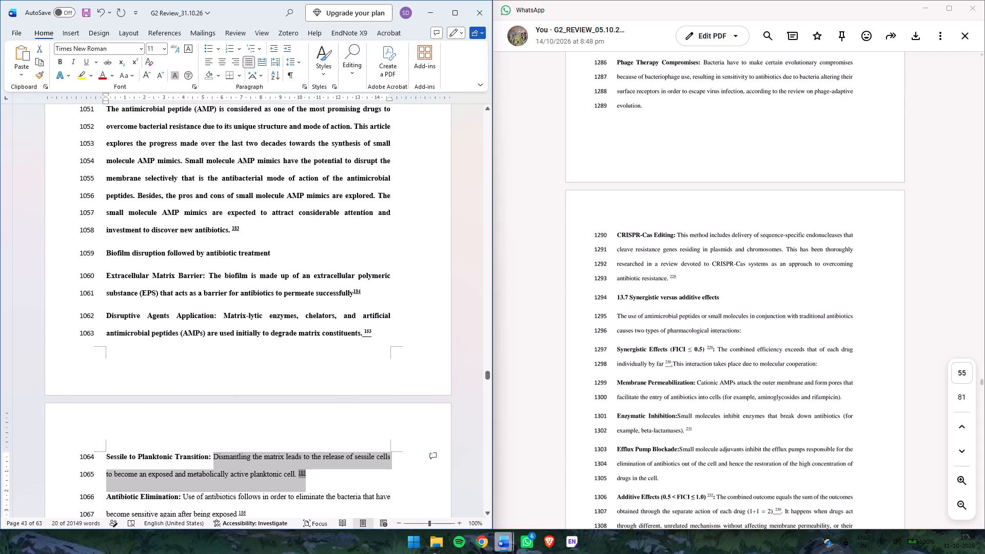
drag(379, 333, 226, 316)
key(ctrl+b)
drag(381, 295, 320, 295)
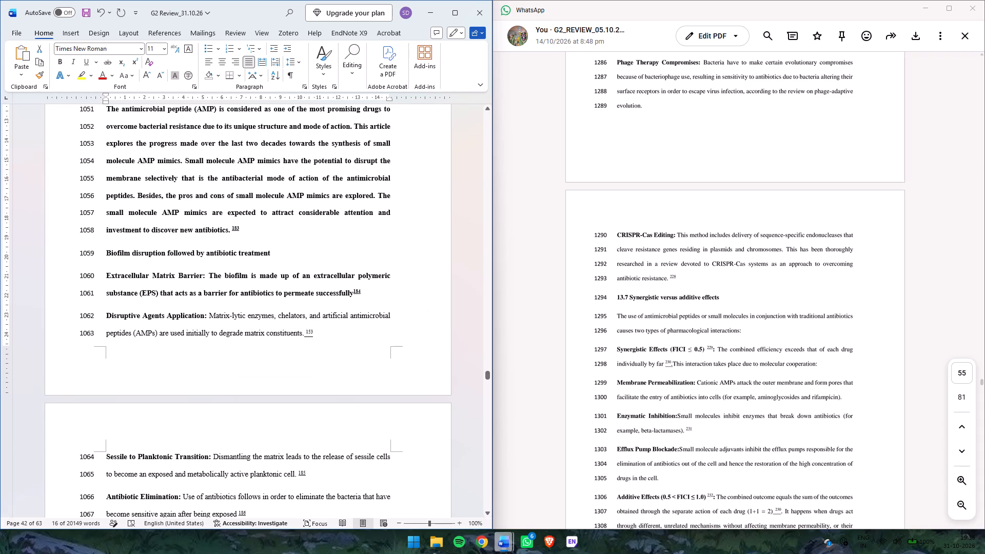
drag(320, 295, 216, 272)
key(ctrl+b)
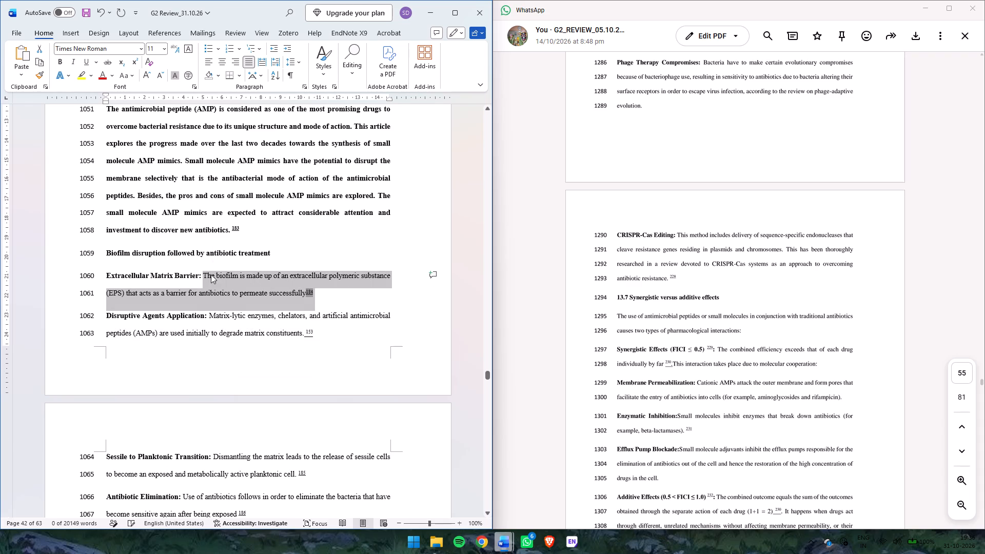
Check the same passage in the 05.10 PDF and remove bold from the paragraph under AMP + small molecule + antibiotic.
scroll(715, 332, up, 1)
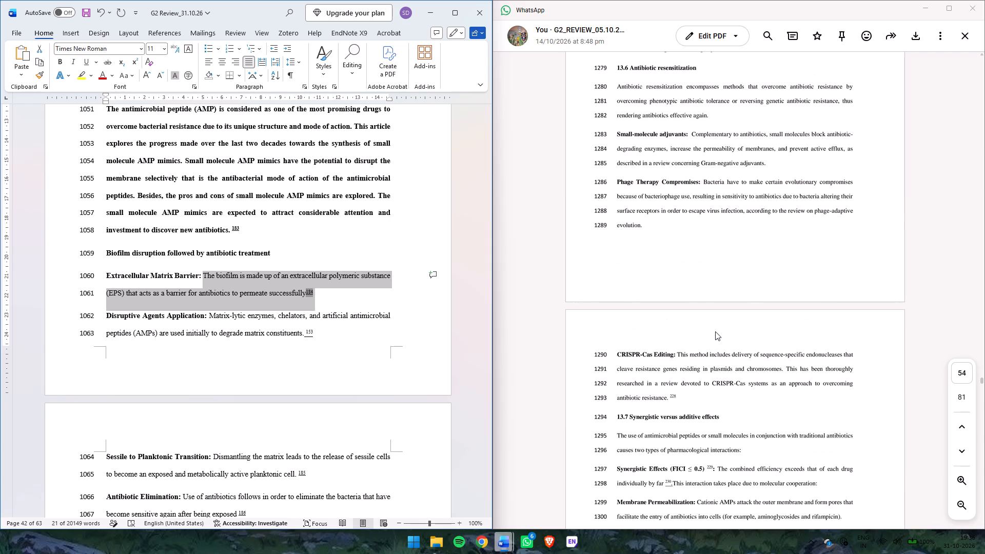
scroll(715, 331, up, 1)
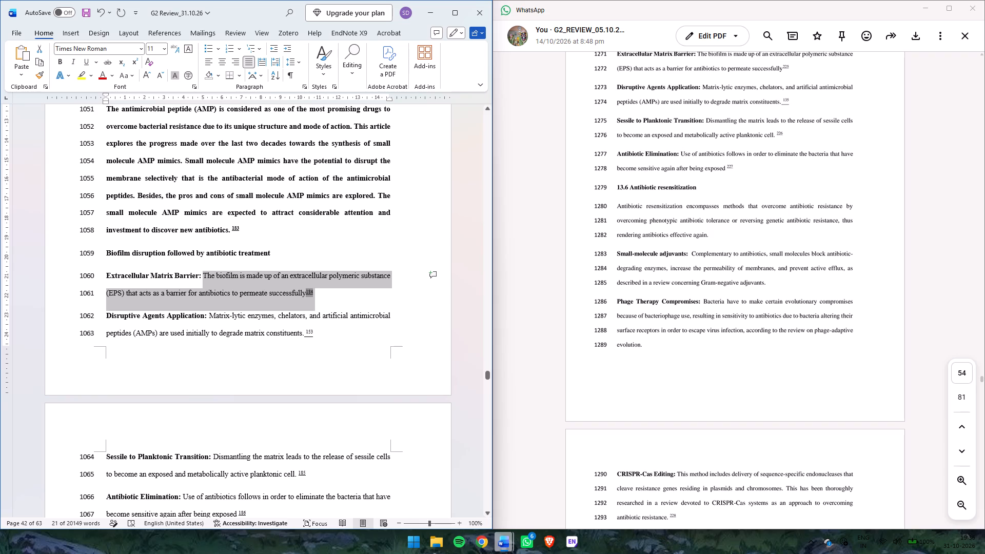
scroll(130, 325, up, 2)
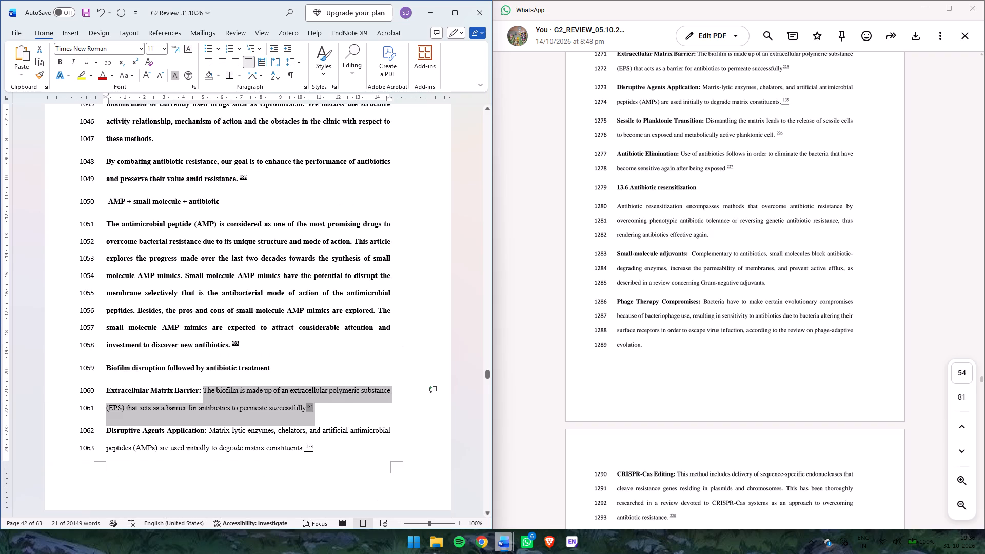
drag(246, 345, 246, 344)
drag(246, 344, 110, 225)
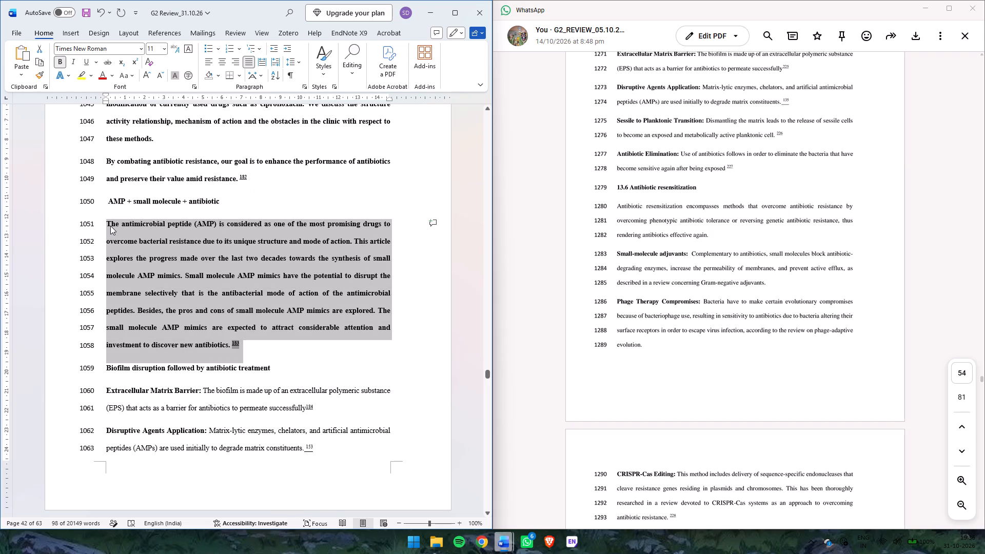
key(ctrl+b)
Remove bold from all three paragraphs under the Antibiotic + small molecule combinations heading.
scroll(214, 288, up, 2)
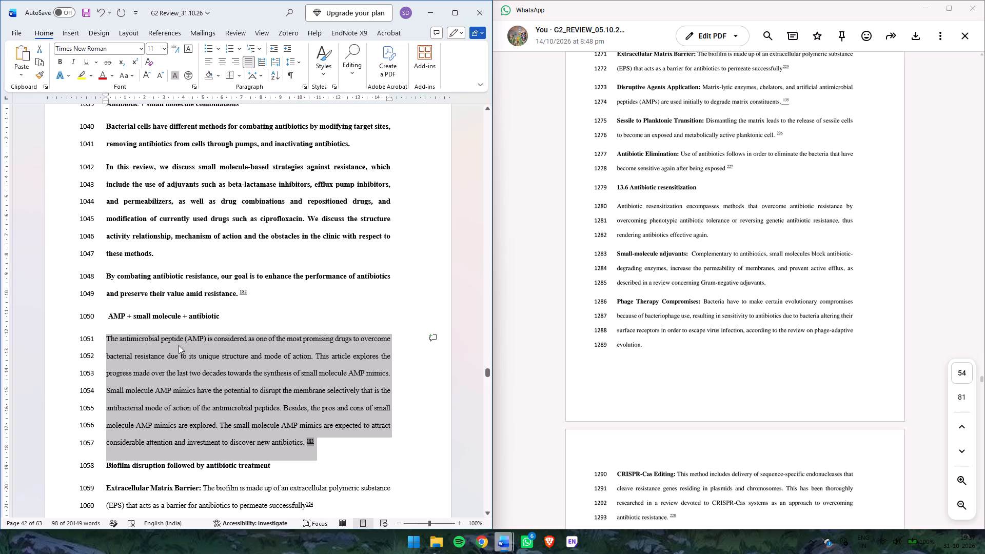
drag(263, 294, 95, 281)
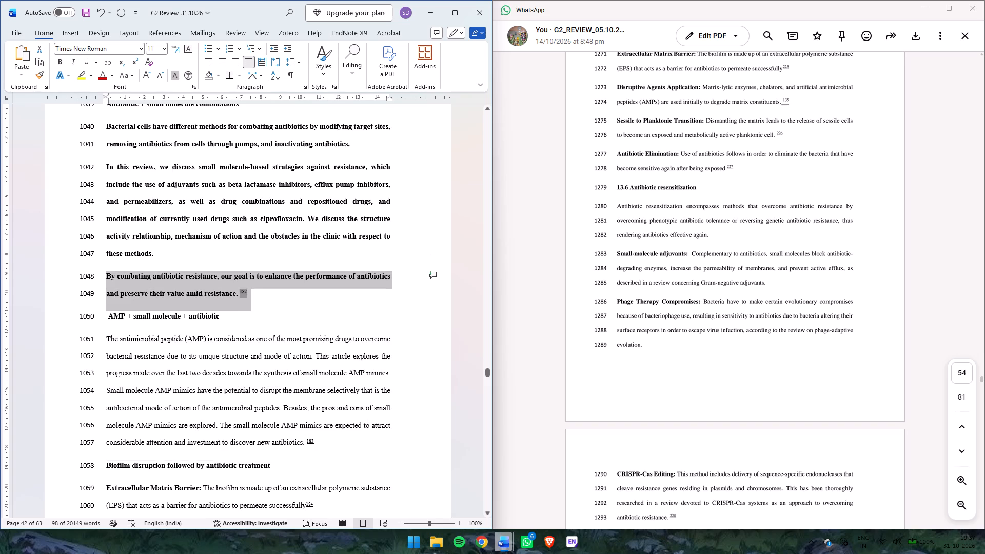
drag(95, 281, 95, 281)
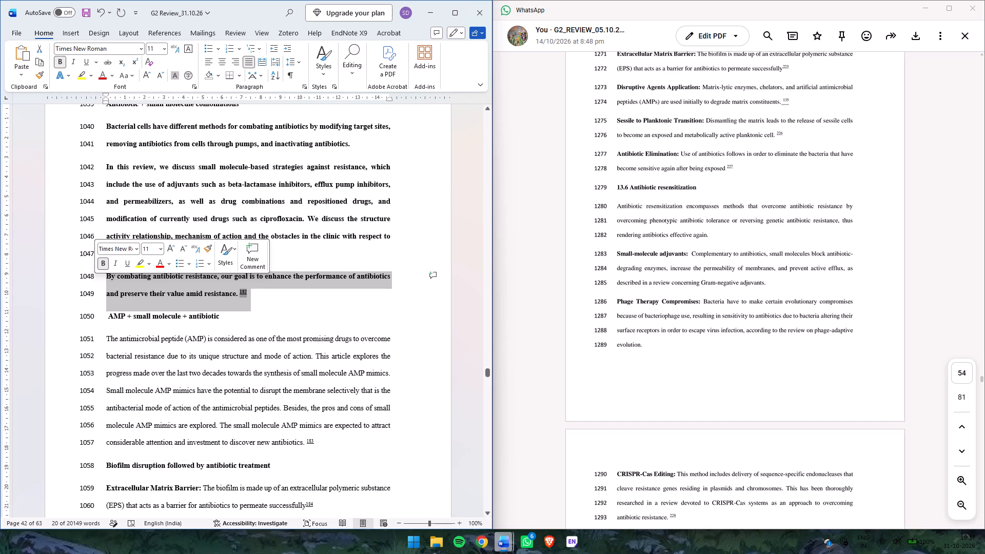
click(294, 330)
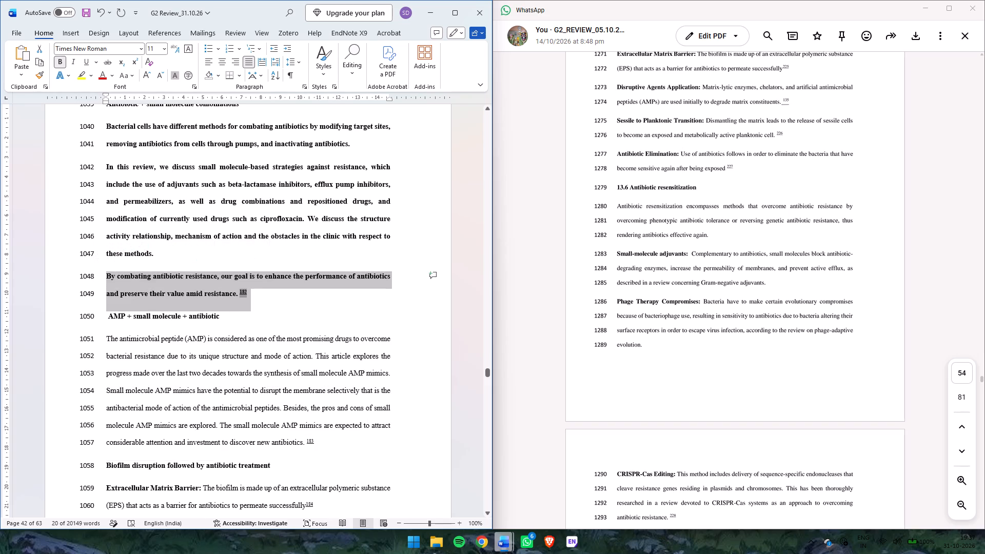
scroll(262, 319, up, 1)
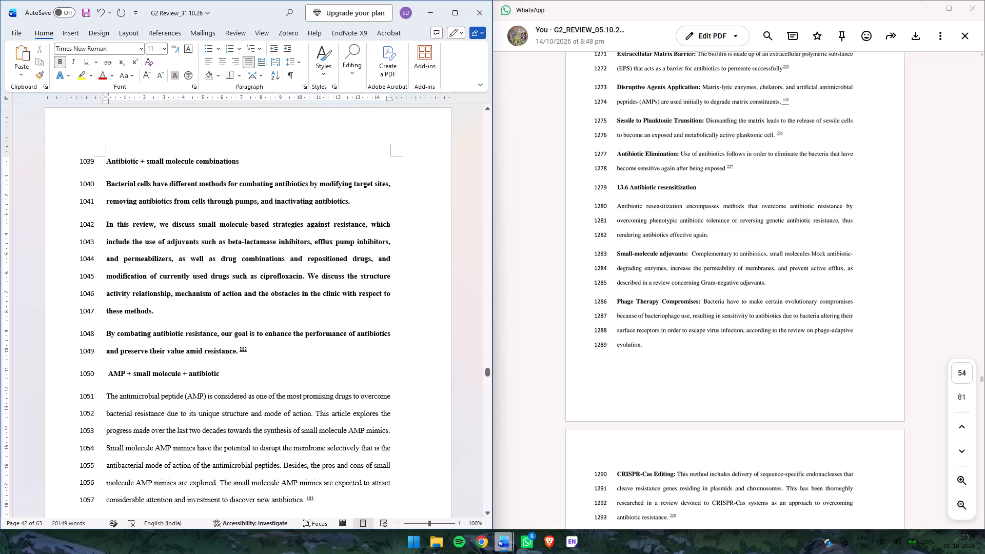
drag(260, 359, 97, 226)
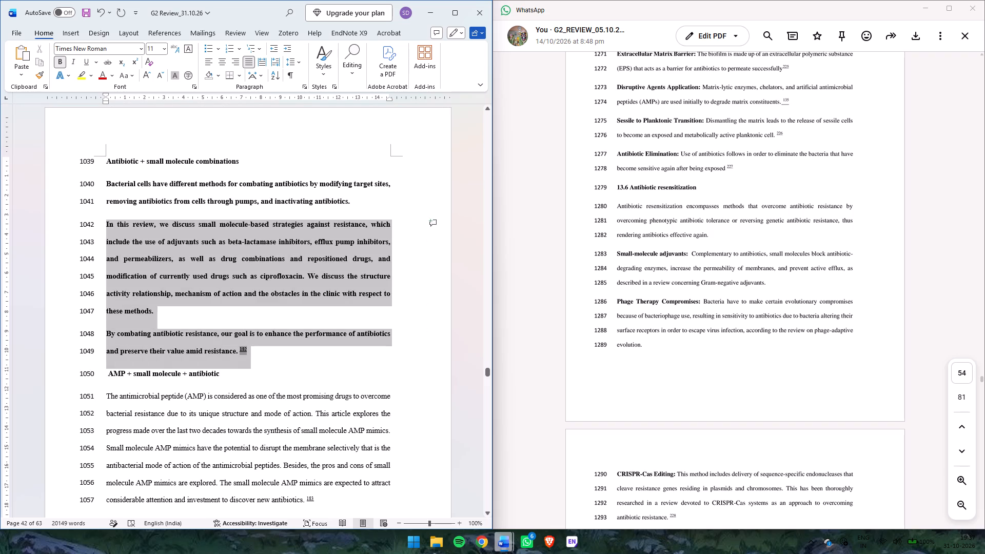
drag(97, 226, 91, 191)
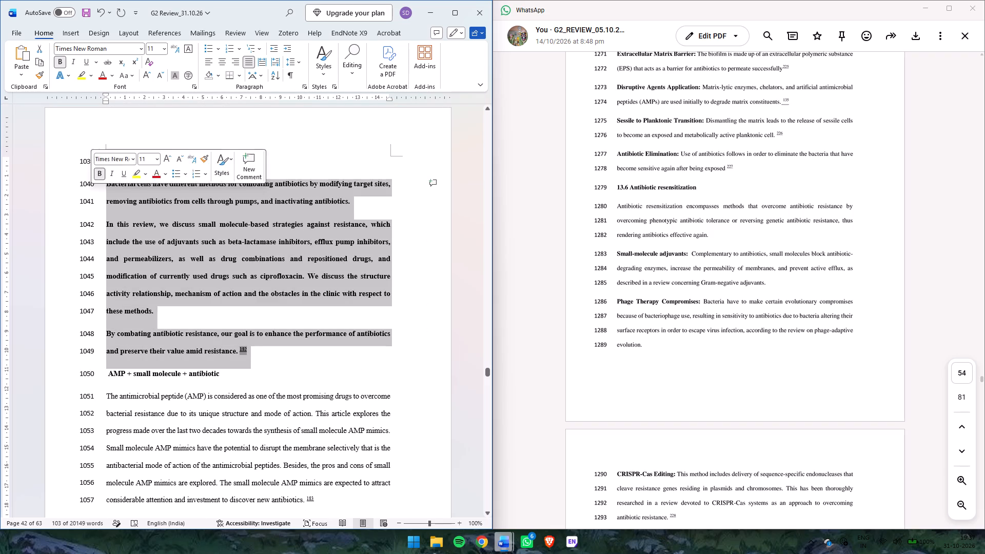
key(ctrl+b)
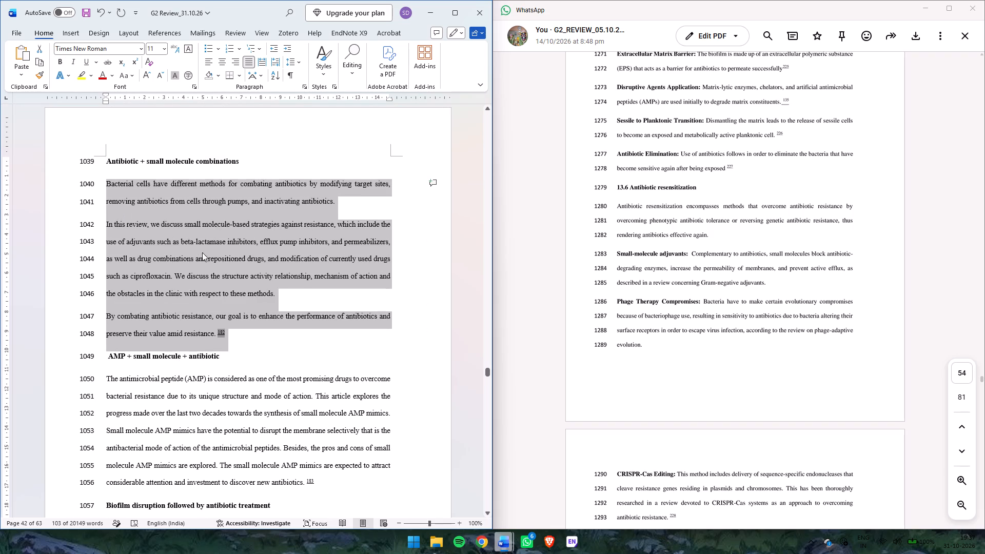
Remove bold from the paragraph under the AMP + antibiotic combinations heading at the start of section 13.
scroll(205, 250, up, 6)
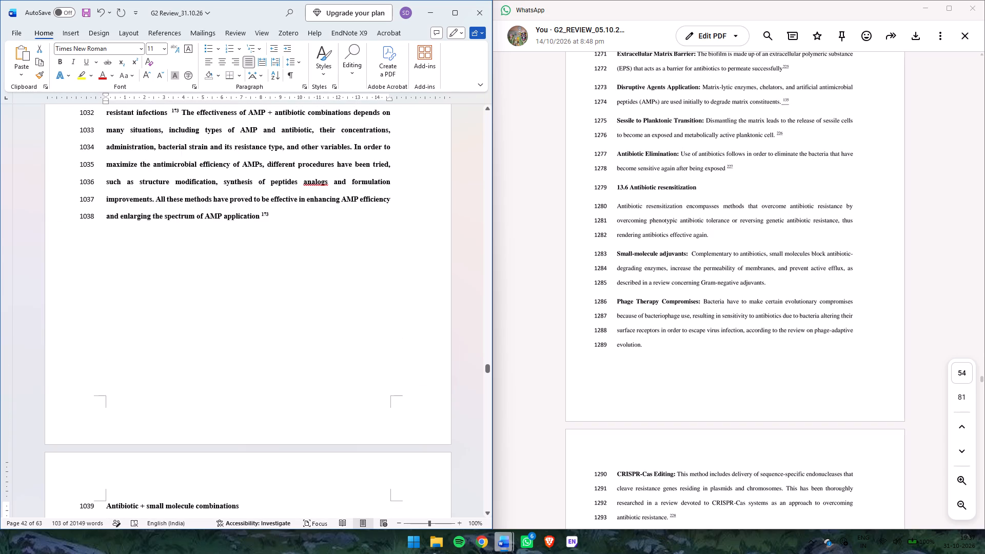
scroll(204, 253, up, 2)
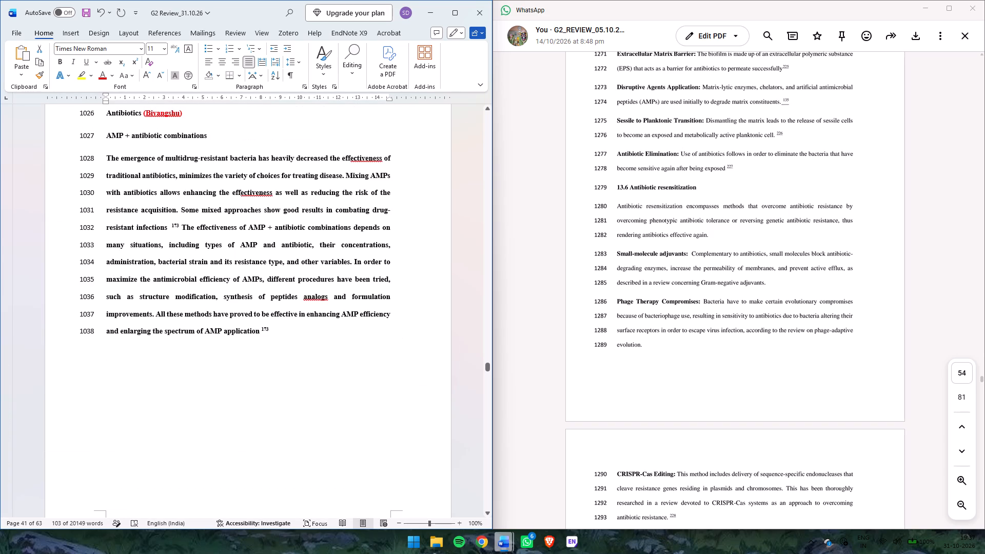
drag(277, 336, 88, 163)
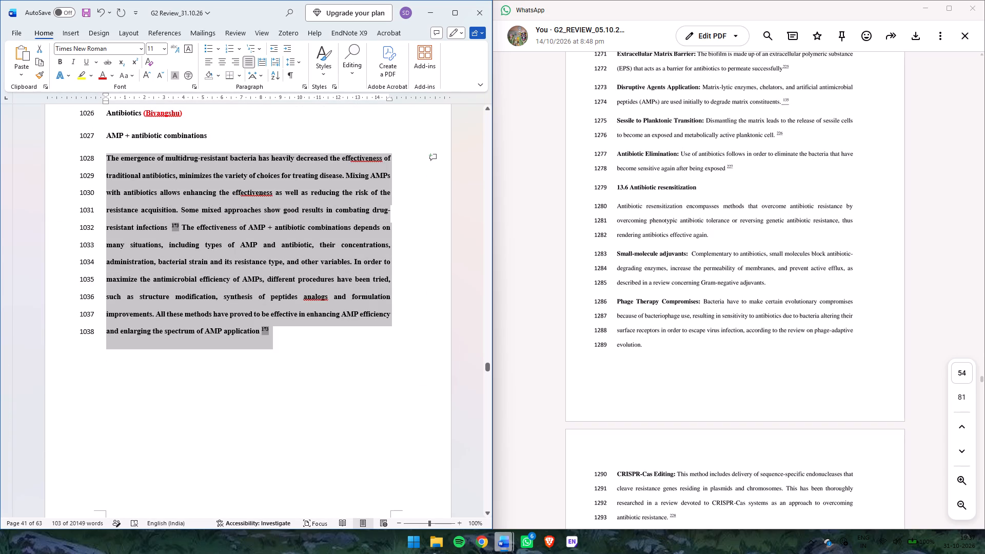
drag(88, 163, 88, 161)
key(ctrl+b)
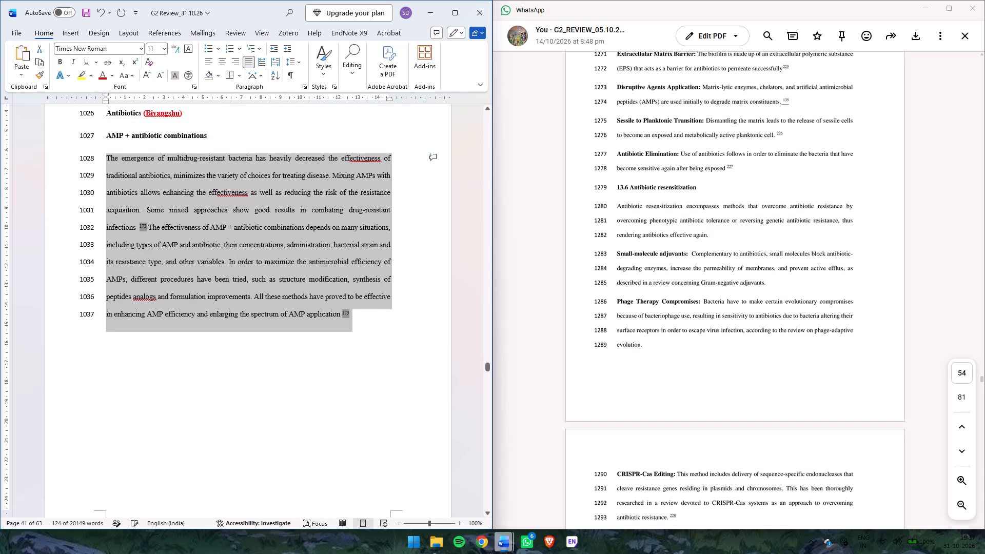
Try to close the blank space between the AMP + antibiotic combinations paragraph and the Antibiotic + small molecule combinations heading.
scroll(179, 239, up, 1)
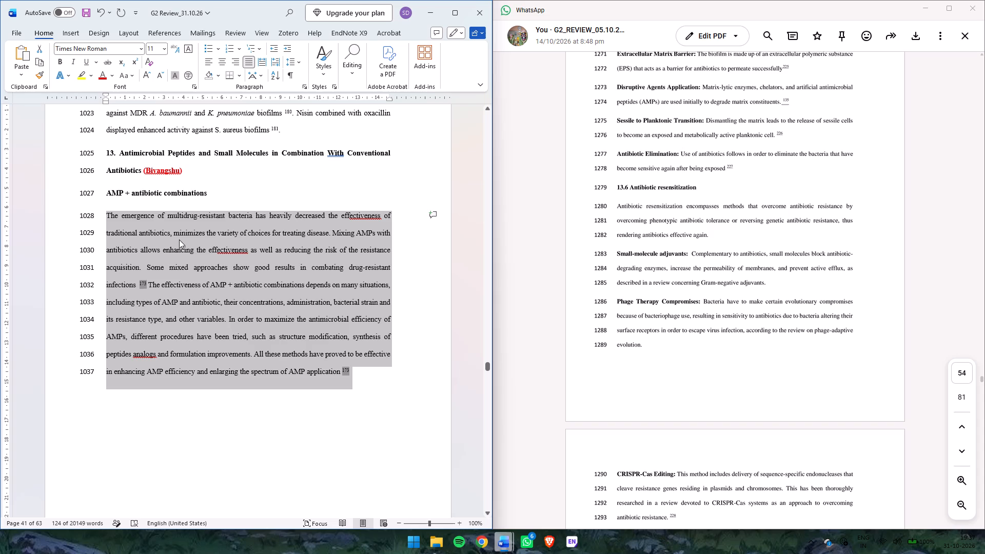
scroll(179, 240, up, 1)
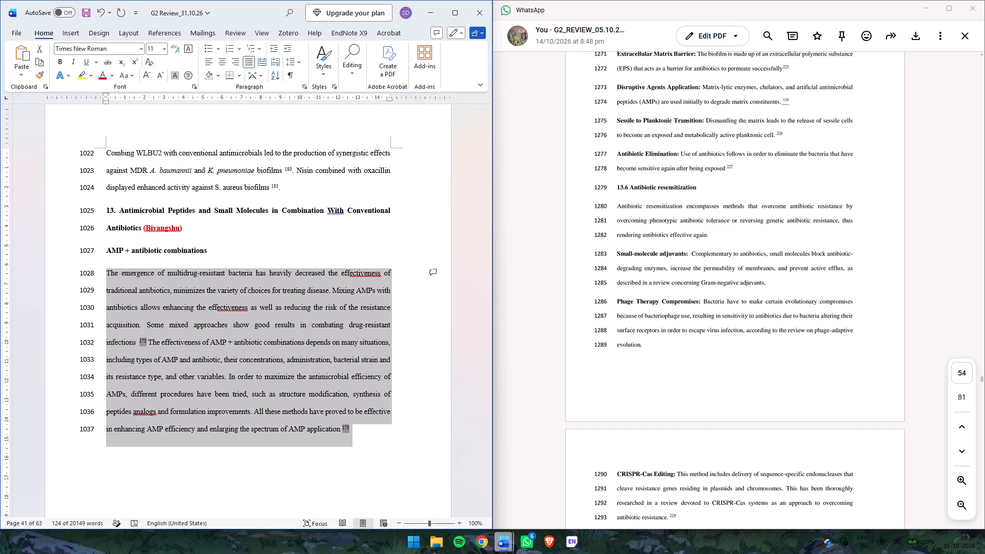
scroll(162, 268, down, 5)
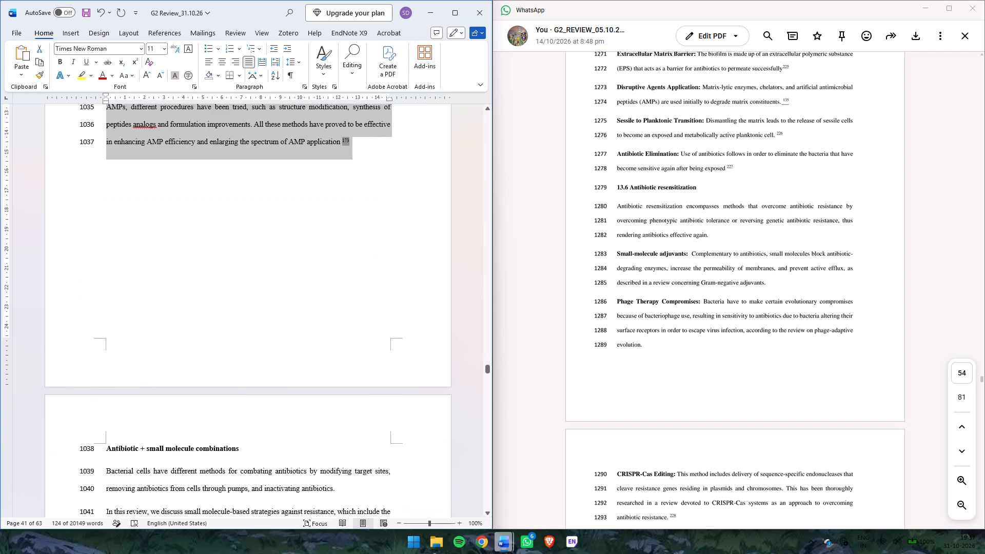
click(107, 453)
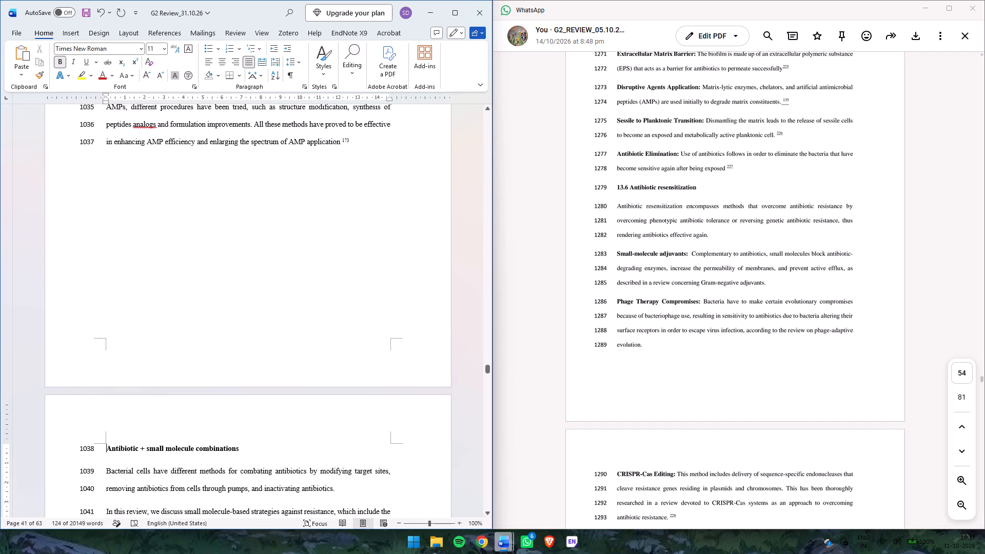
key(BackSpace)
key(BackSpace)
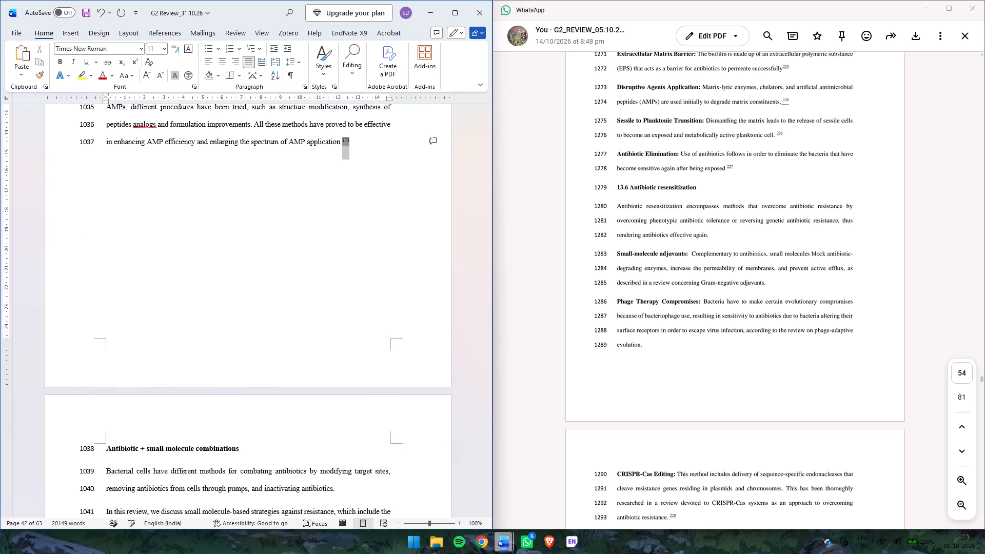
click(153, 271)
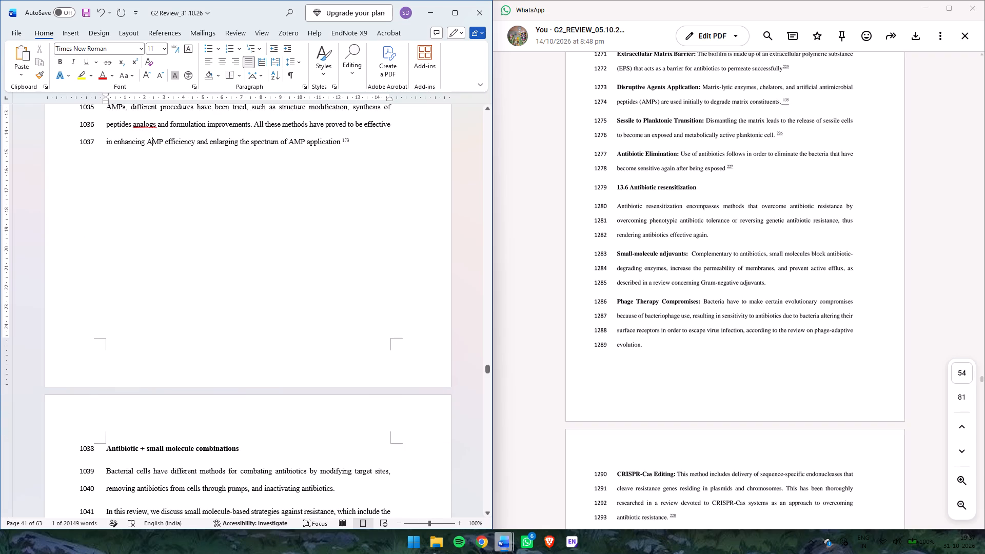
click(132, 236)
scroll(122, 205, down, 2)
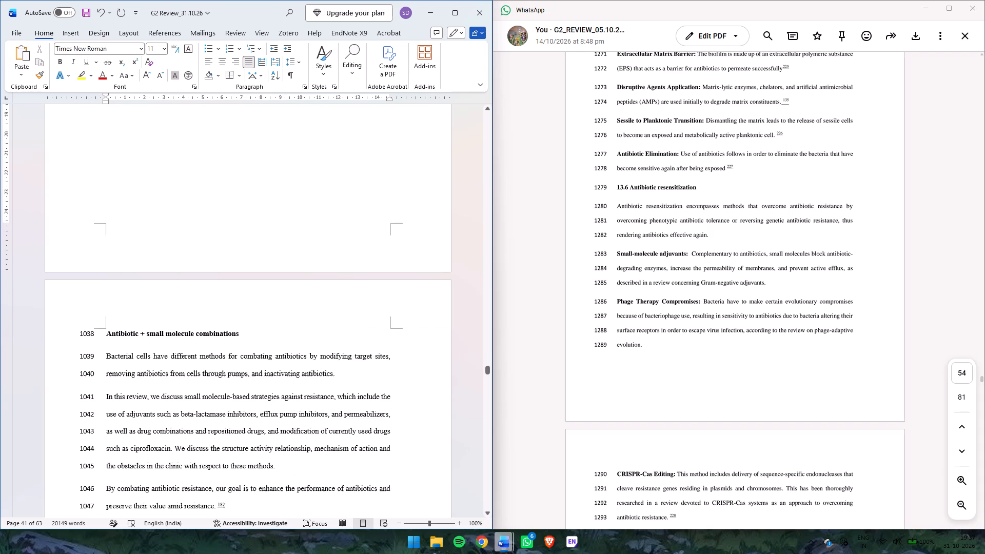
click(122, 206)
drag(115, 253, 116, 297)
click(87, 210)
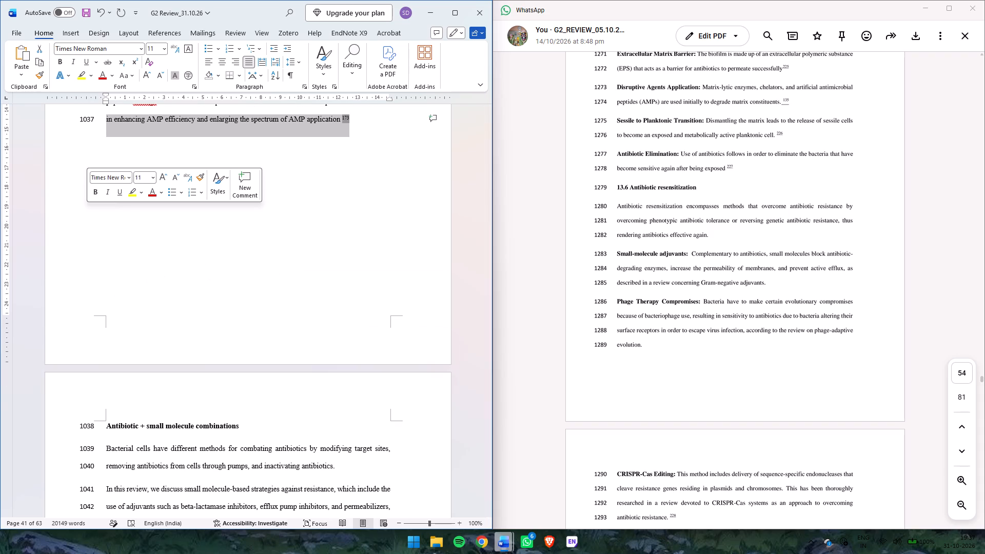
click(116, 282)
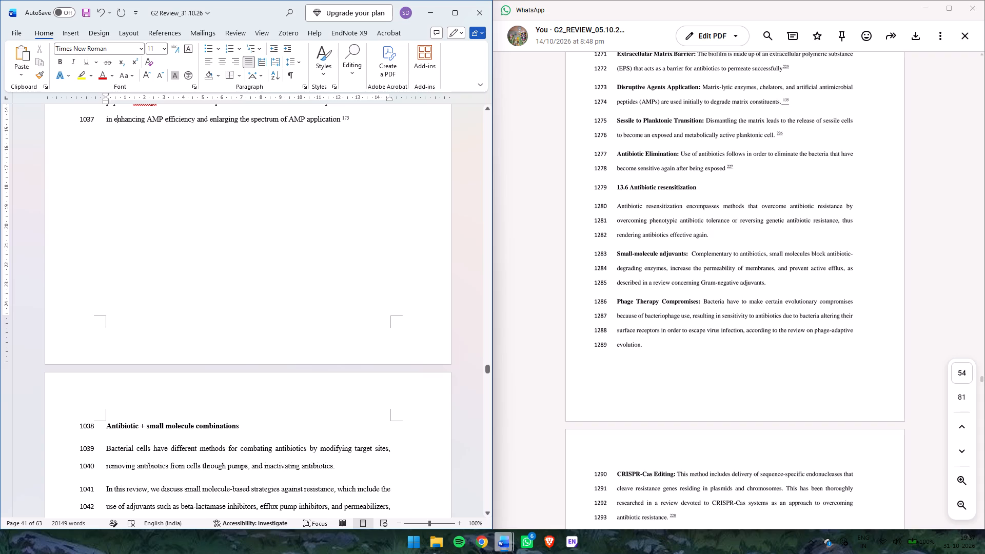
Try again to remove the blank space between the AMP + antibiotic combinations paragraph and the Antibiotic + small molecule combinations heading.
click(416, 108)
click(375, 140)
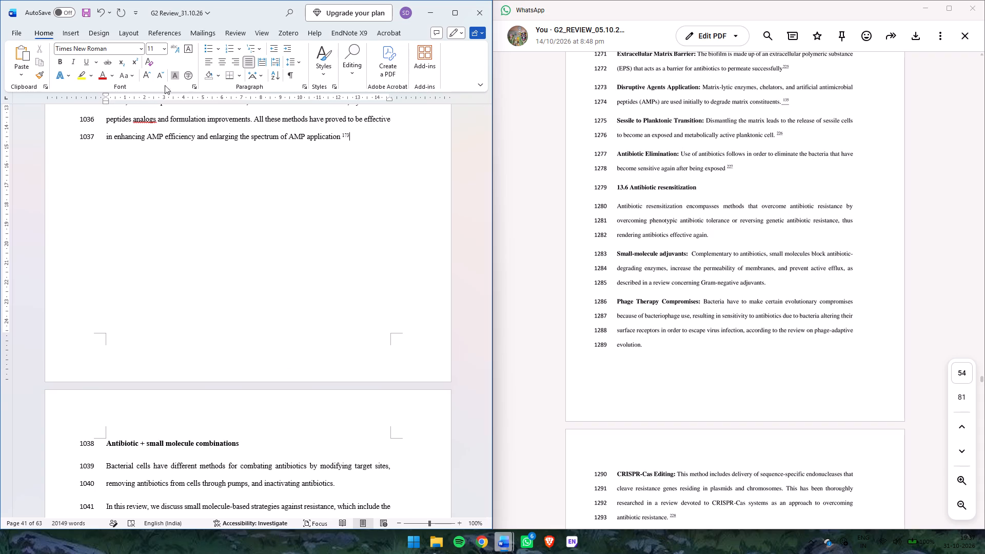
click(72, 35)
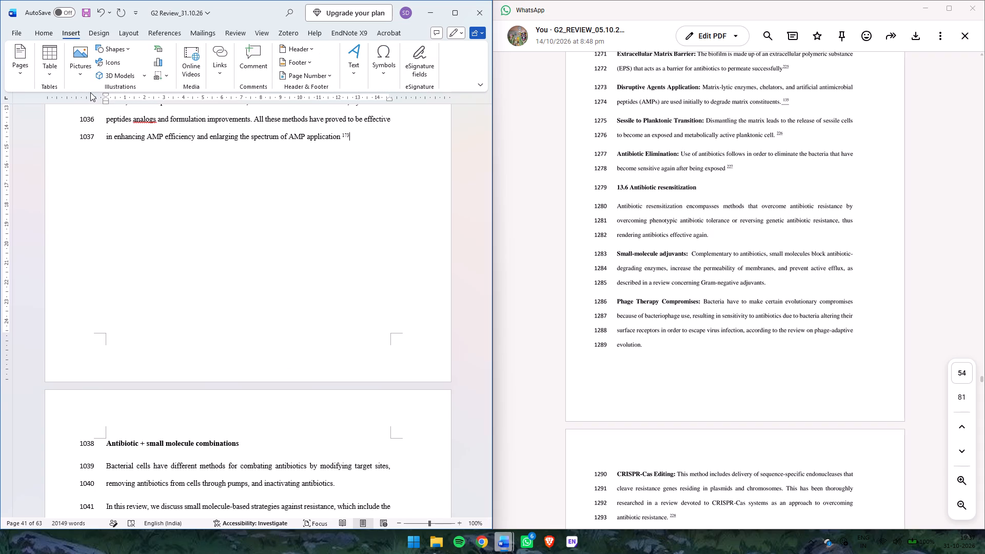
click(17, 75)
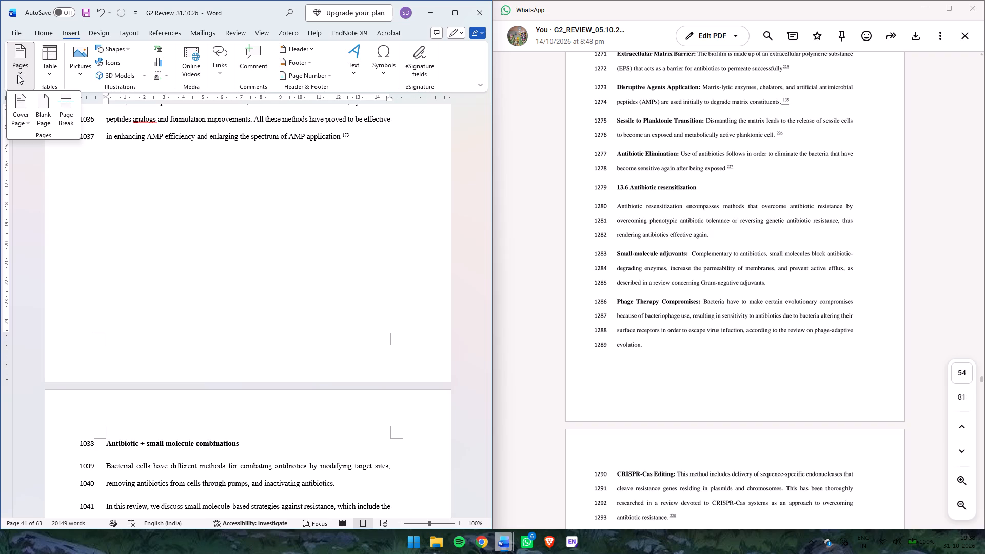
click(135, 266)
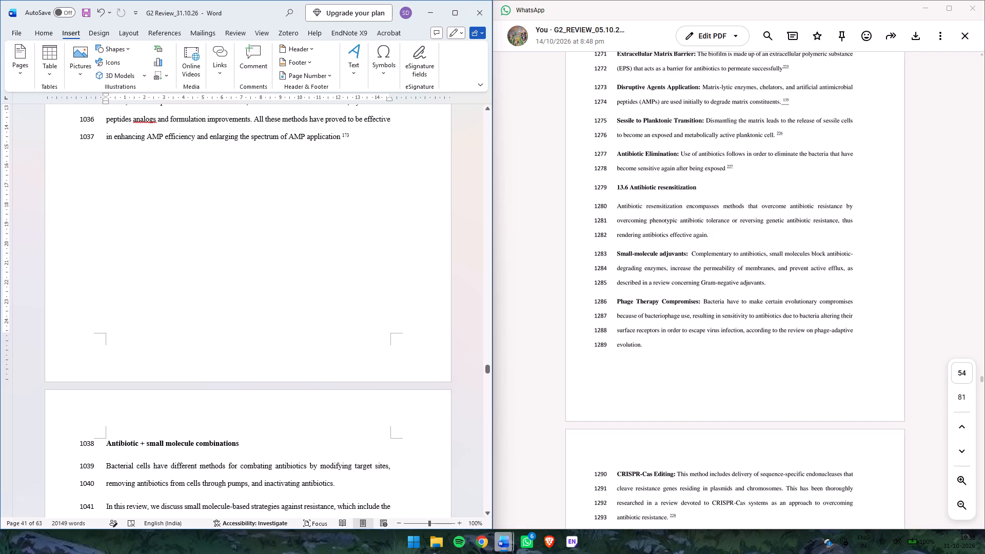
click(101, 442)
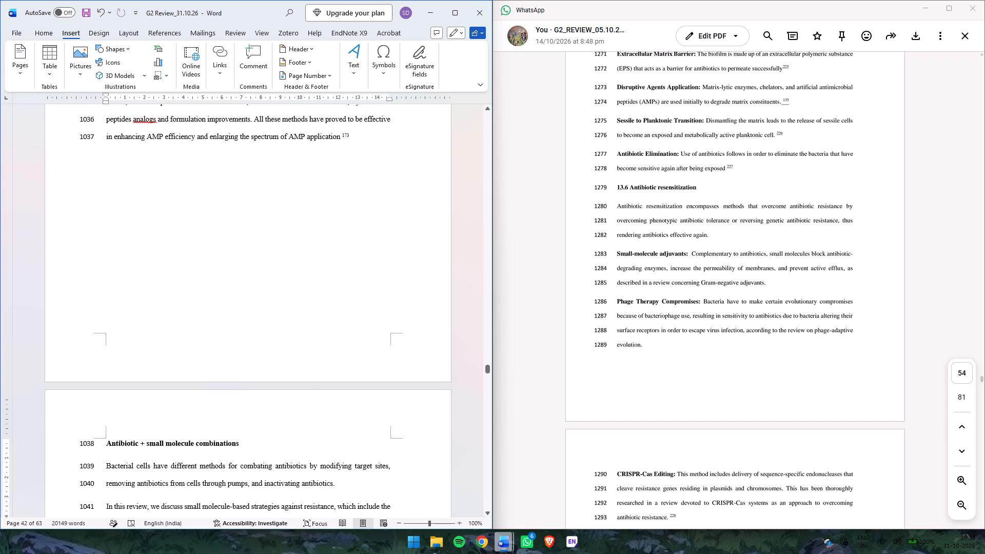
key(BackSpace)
Look over the section 13 subsections and number the AMP + antibiotic combinations heading 13.1.
scroll(98, 445, down, 3)
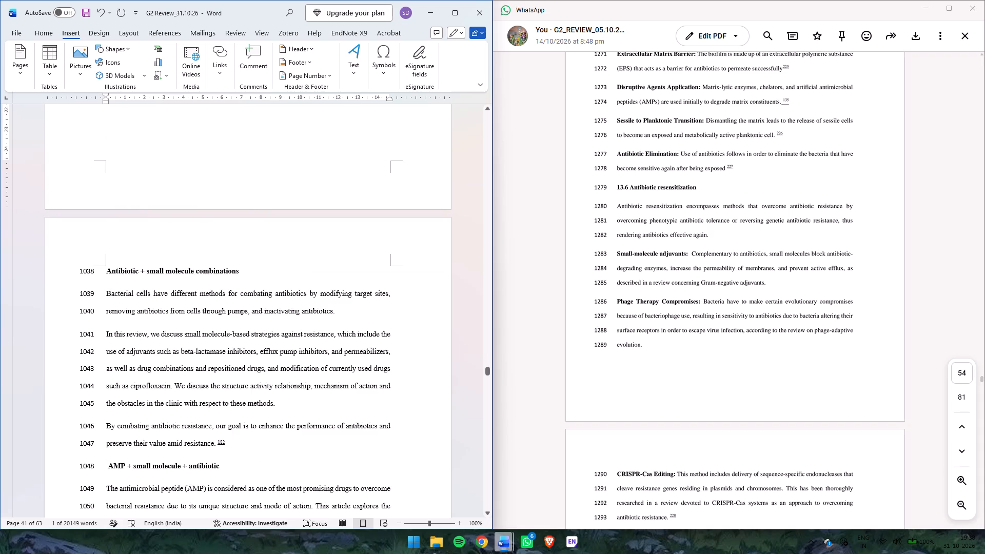
scroll(138, 371, down, 1)
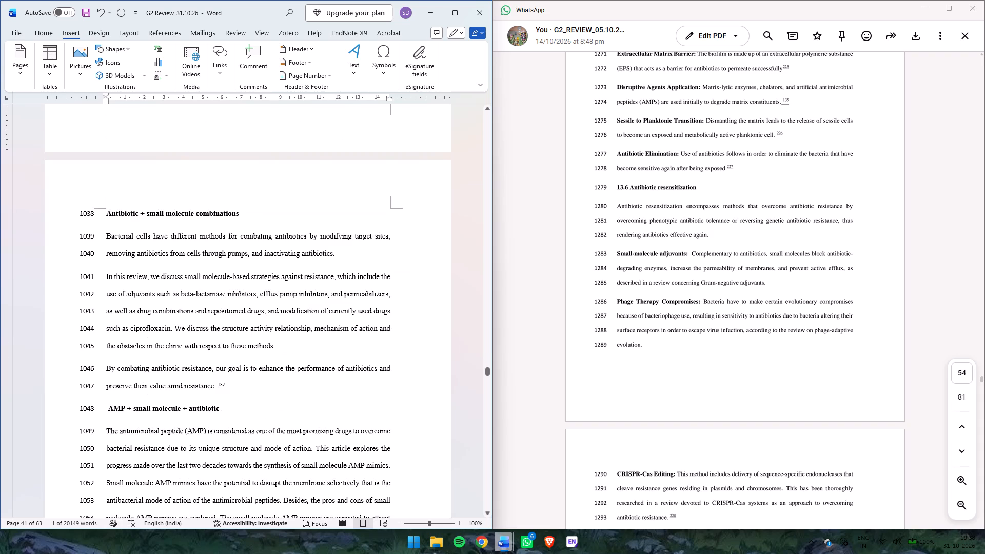
scroll(139, 371, down, 2)
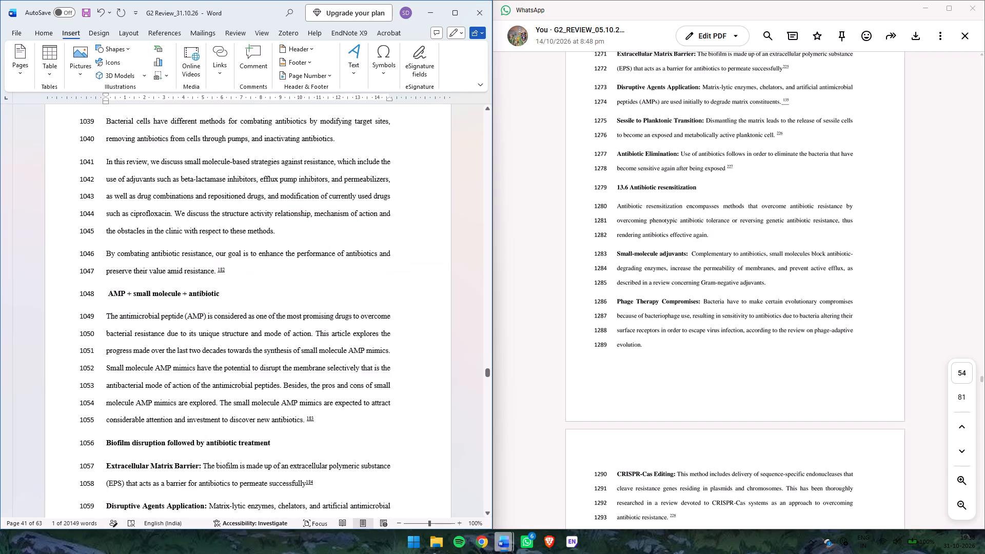
scroll(139, 371, down, 3)
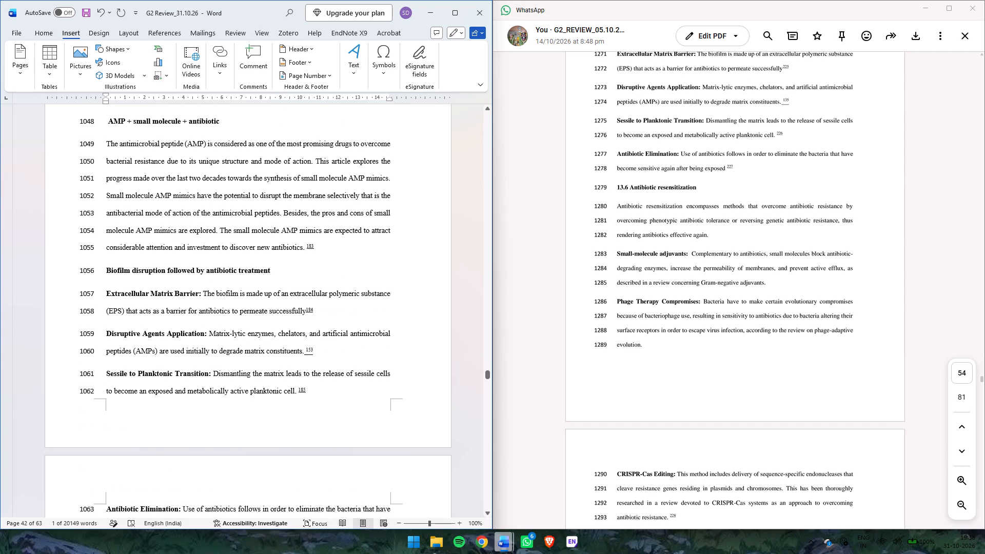
scroll(134, 341, up, 14)
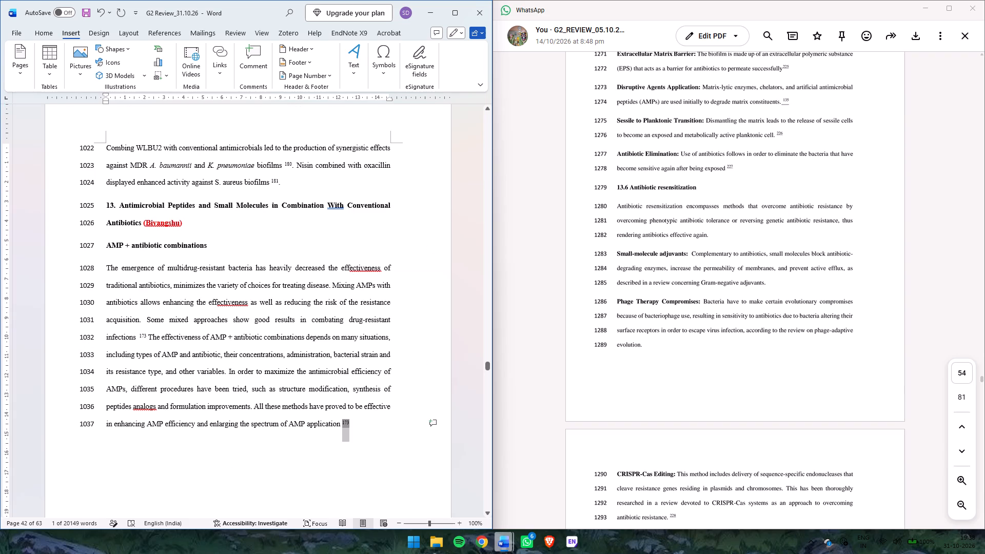
click(105, 244)
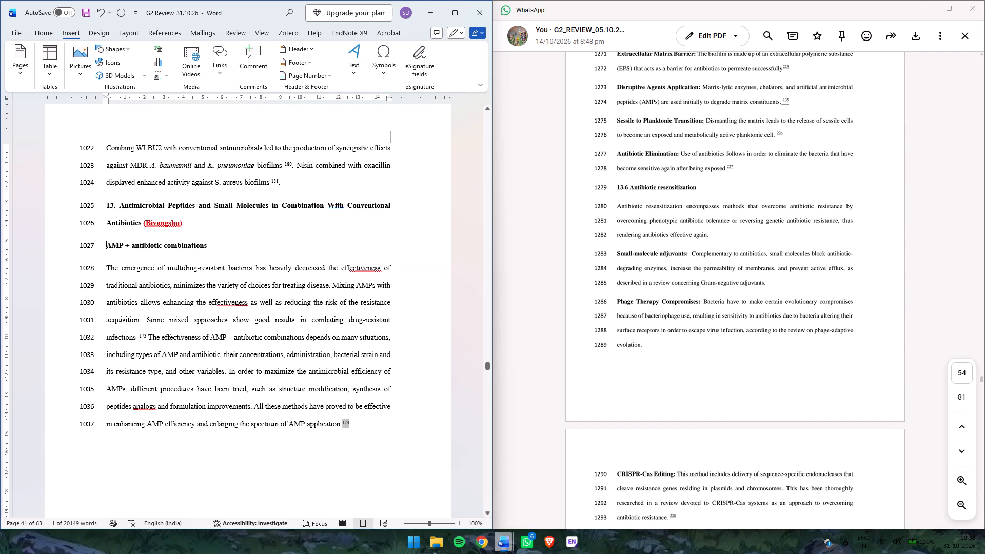
text(13)
text(.1)
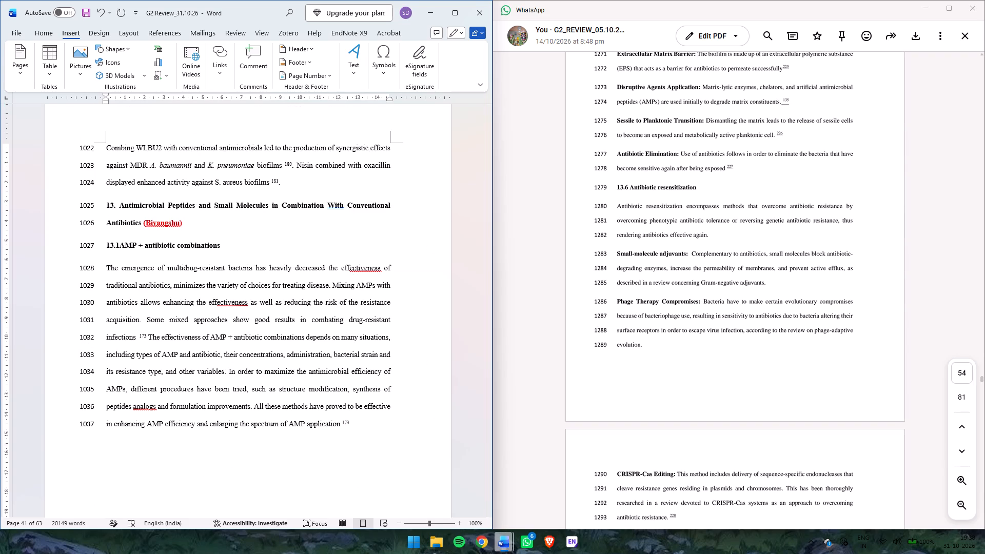
key(space)
Check the section 13 numbering in the 05.10 PDF and number the Antibiotic + small molecule combinations heading 13.2.
scroll(139, 257, down, 7)
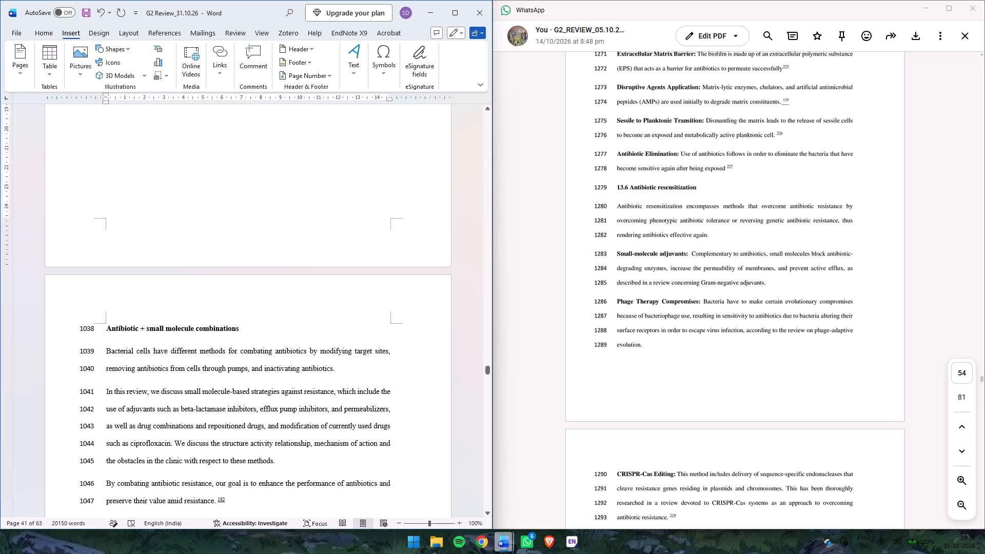
scroll(701, 352, up, 2)
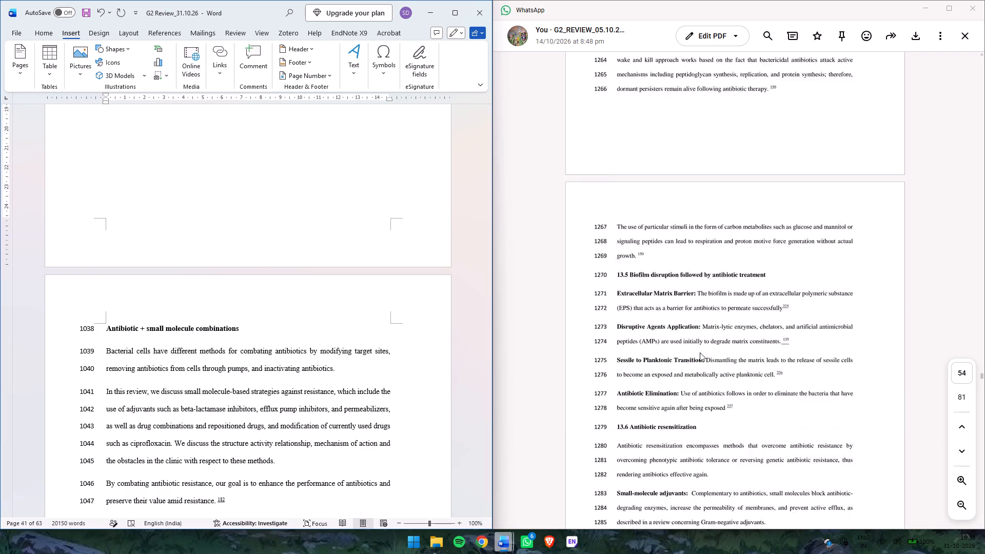
scroll(700, 352, up, 9)
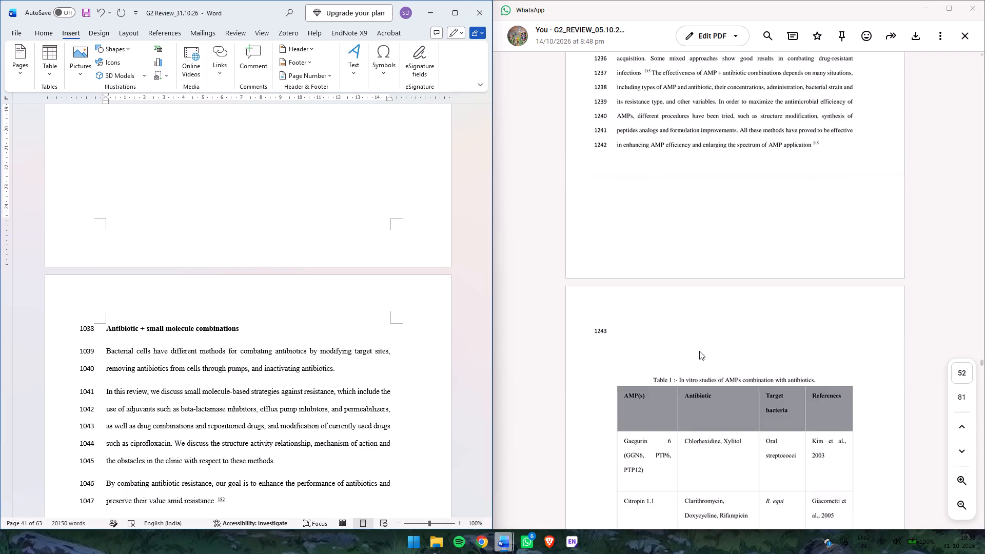
scroll(699, 351, up, 5)
scroll(699, 351, down, 2)
scroll(699, 351, up, 1)
scroll(699, 351, down, 2)
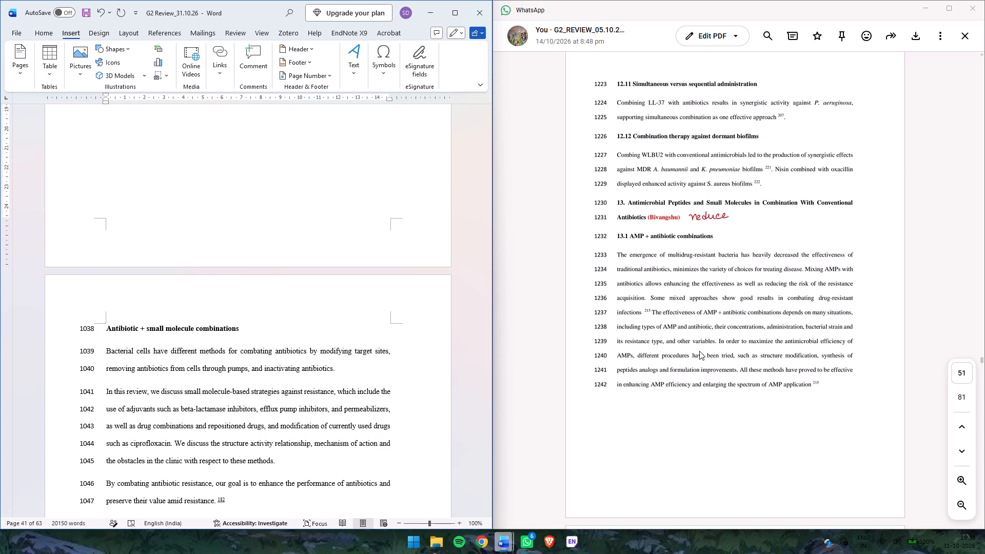
scroll(694, 353, down, 8)
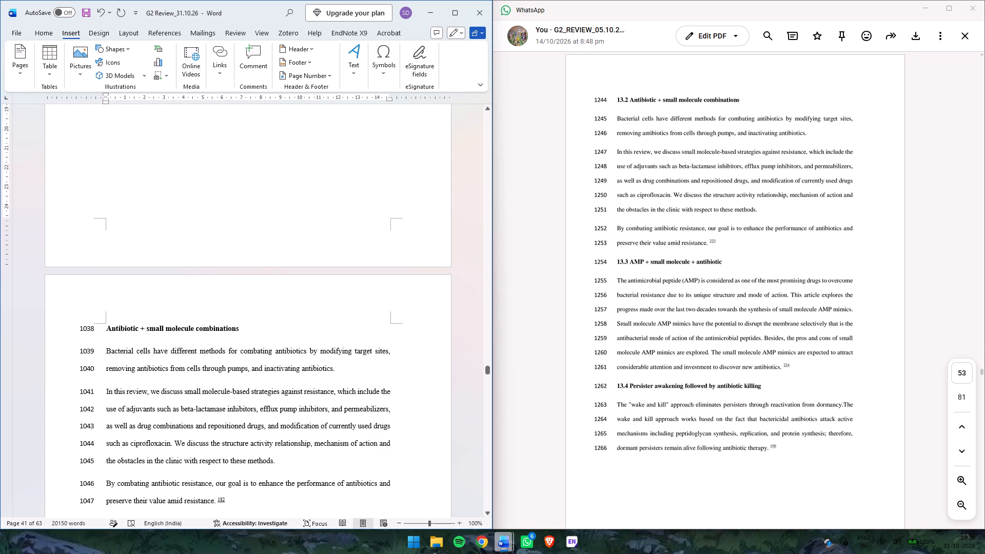
click(105, 327)
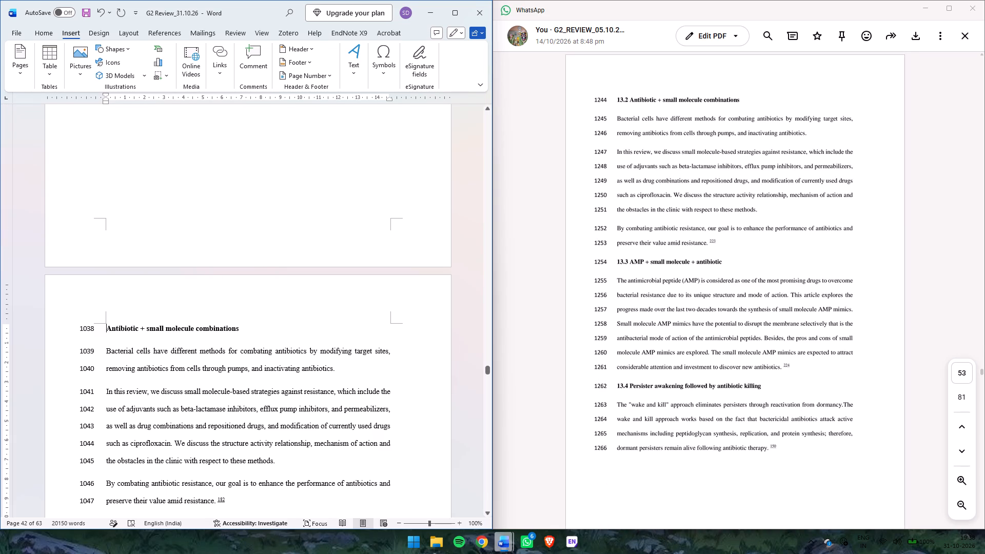
text(13.2)
key(space)
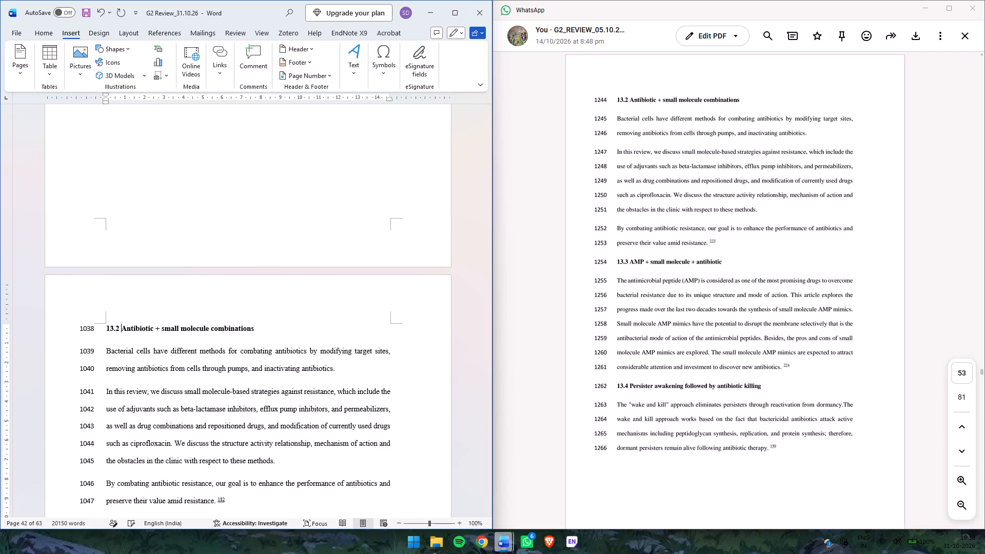
Number the AMP + small molecule + antibiotic heading 13.3.
scroll(56, 406, down, 2)
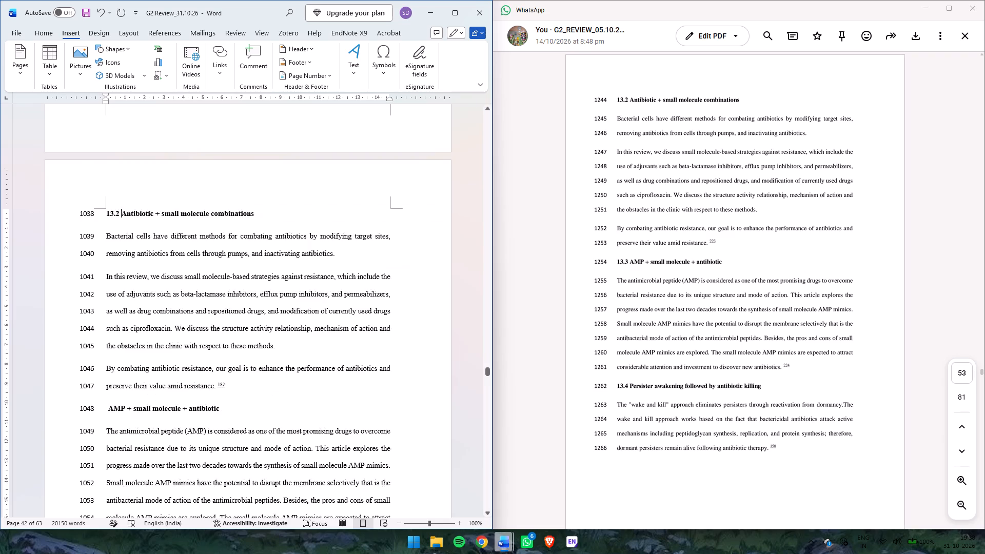
scroll(56, 406, down, 2)
click(108, 290)
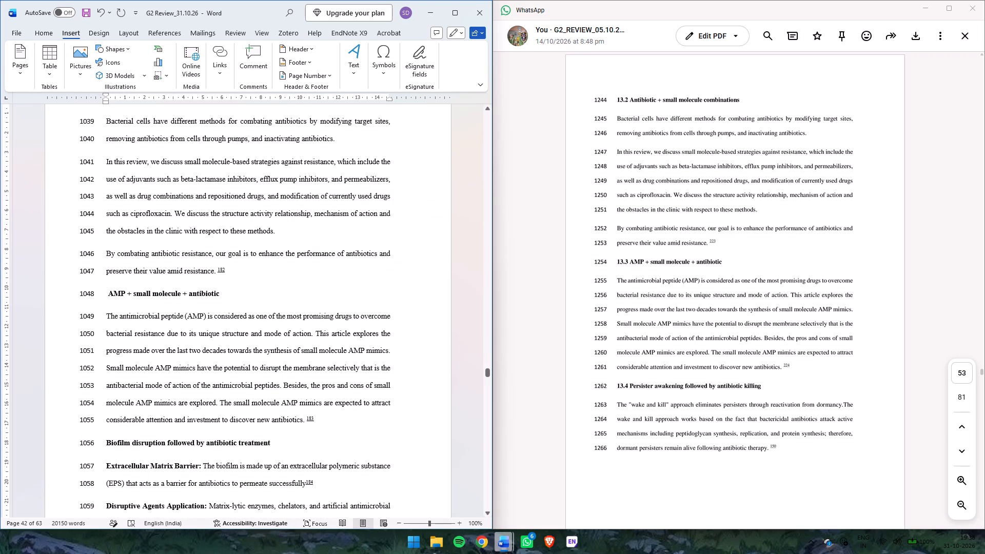
text(13.3)
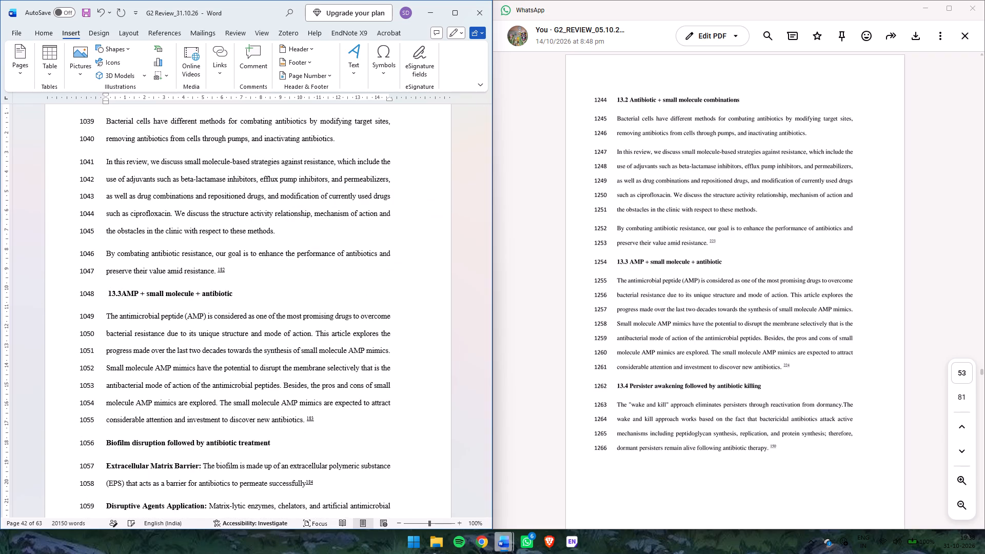
key(space)
Number the Biofilm disruption followed by antibiotic treatment heading 13.4.
scroll(155, 327, down, 2)
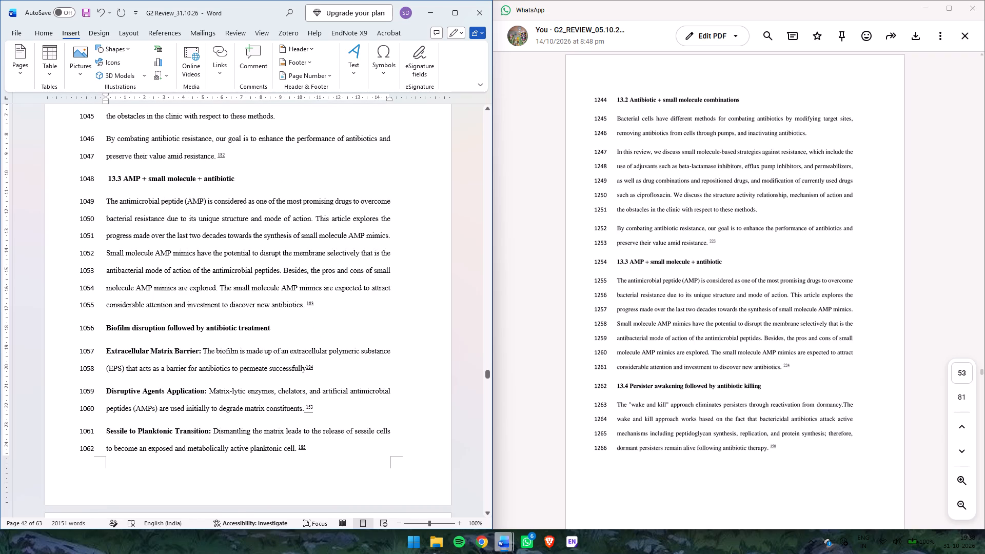
click(106, 324)
text(13.4)
key(space)
Number the Synergistic versus additive effects heading 13.5.
scroll(145, 337, down, 3)
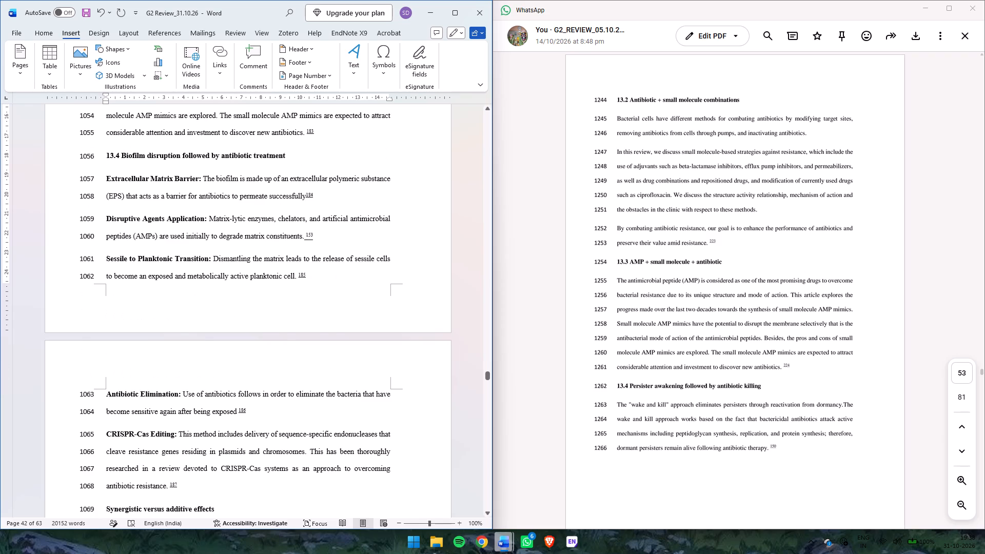
scroll(145, 337, down, 3)
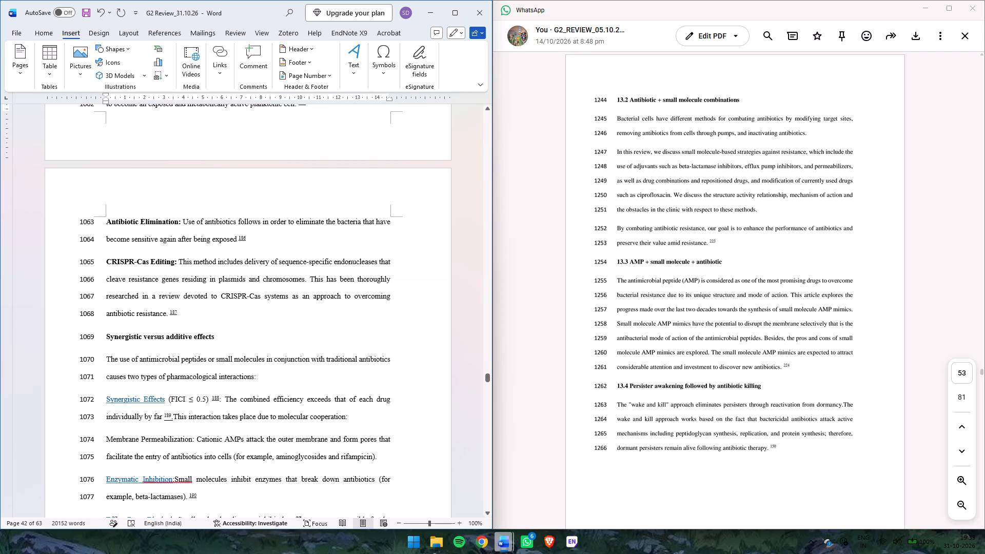
click(108, 337)
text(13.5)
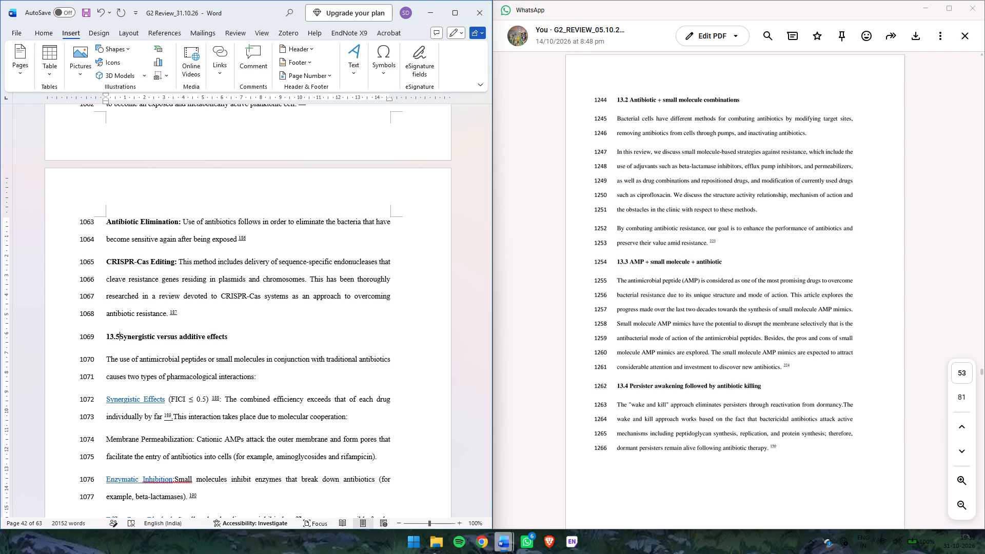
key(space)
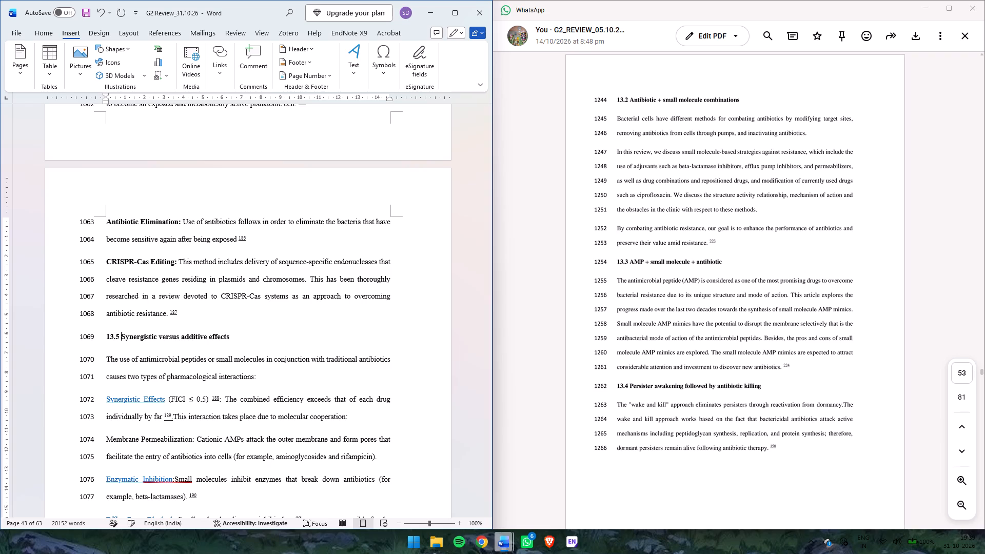
scroll(139, 351, down, 3)
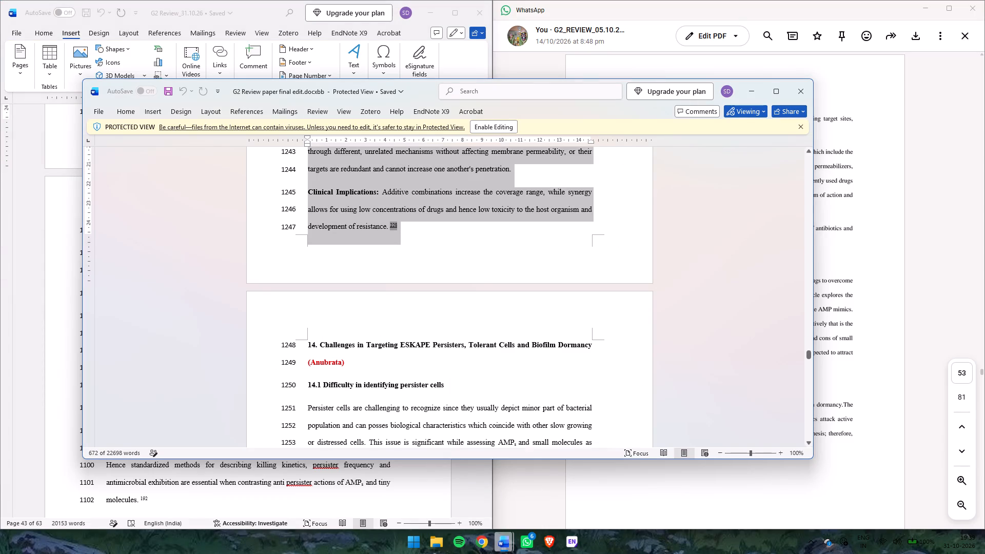
scroll(557, 334, down, 12)
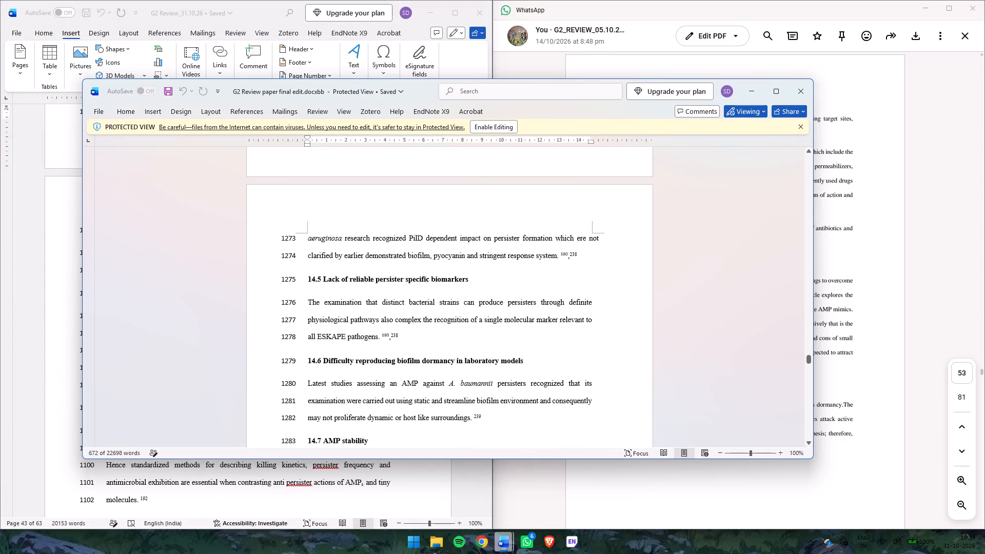
scroll(554, 338, down, 11)
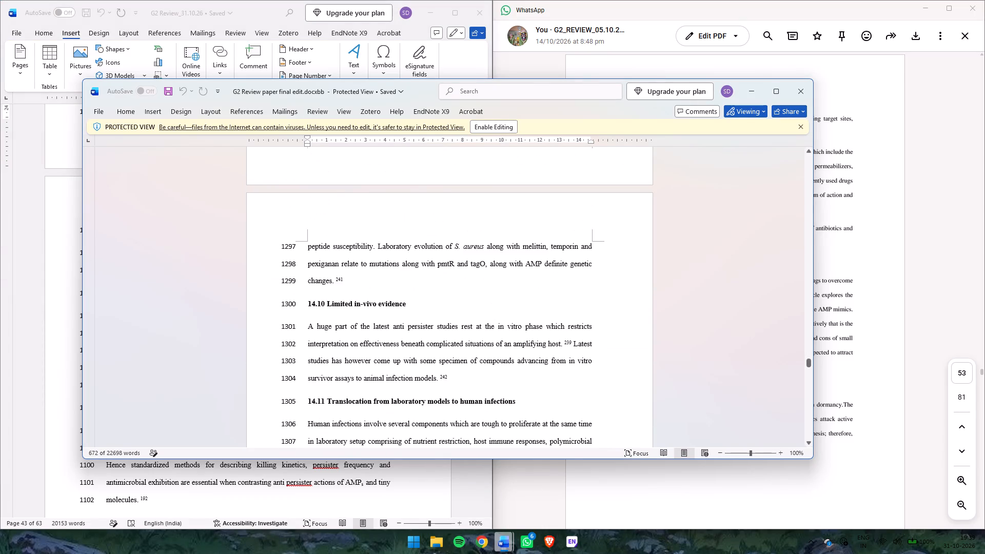
scroll(554, 338, down, 7)
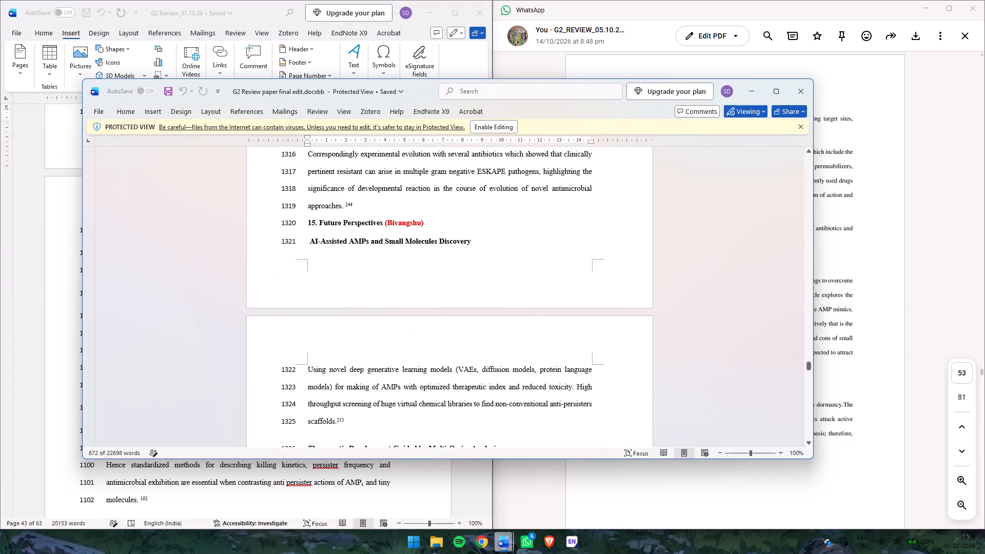
scroll(554, 338, down, 1)
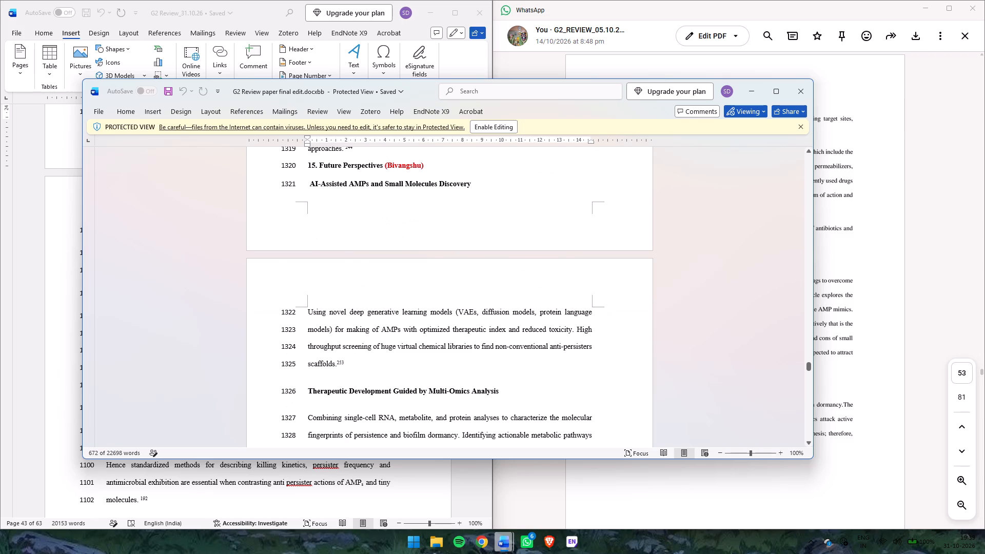
scroll(553, 338, down, 2)
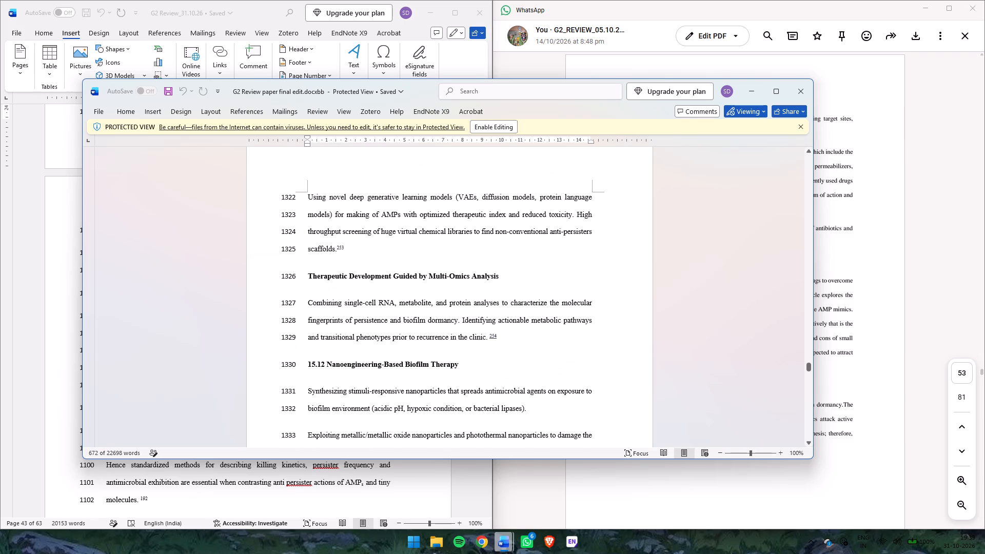
scroll(553, 338, down, 1)
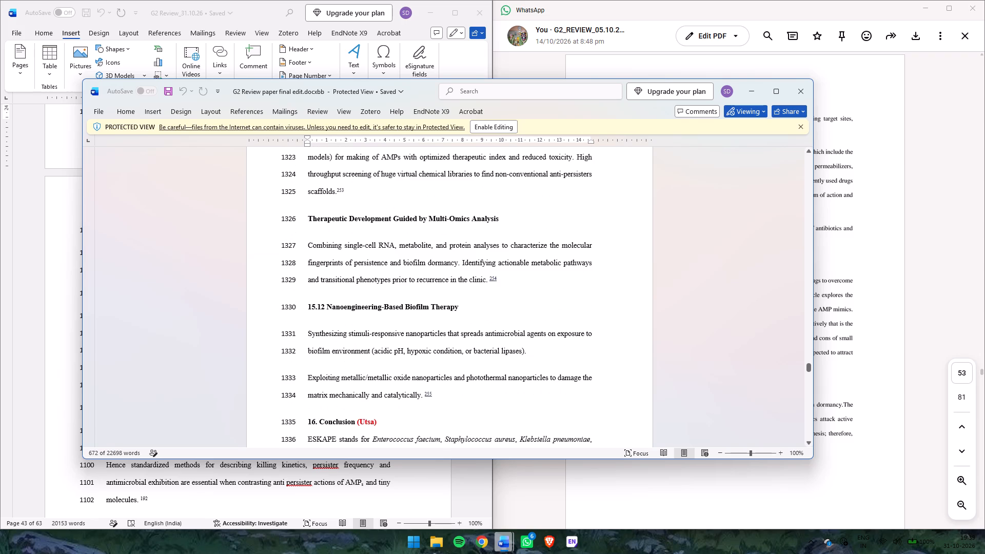
scroll(548, 338, down, 2)
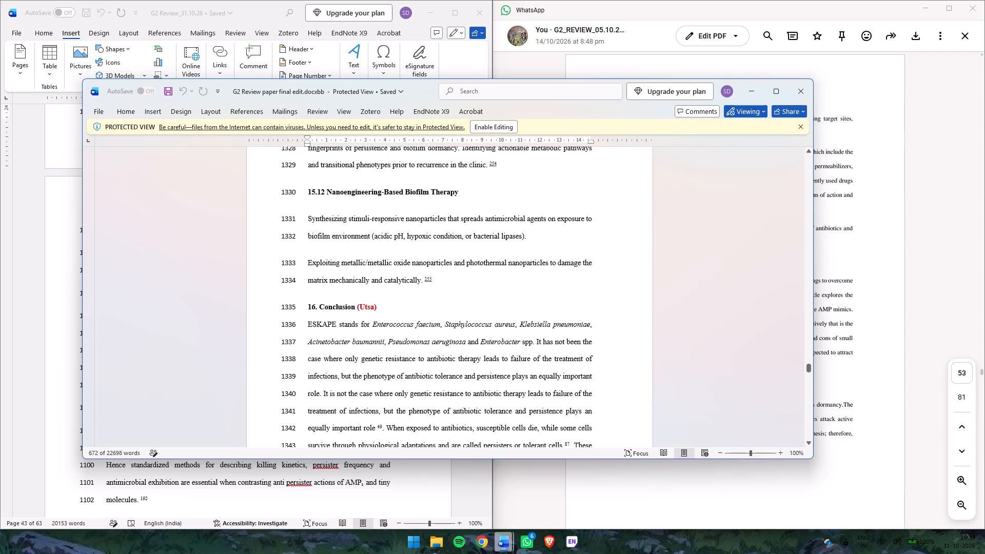
scroll(548, 339, down, 2)
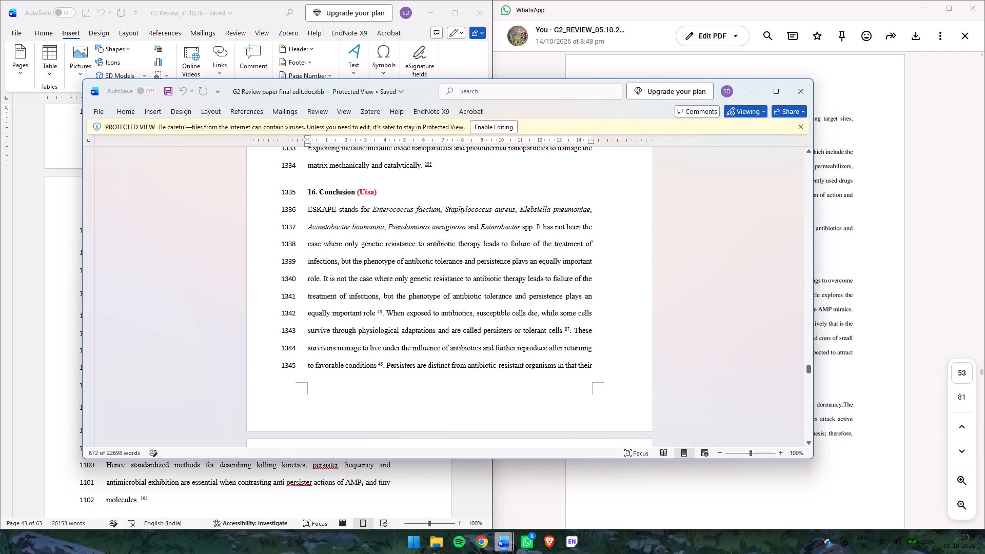
scroll(546, 339, down, 8)
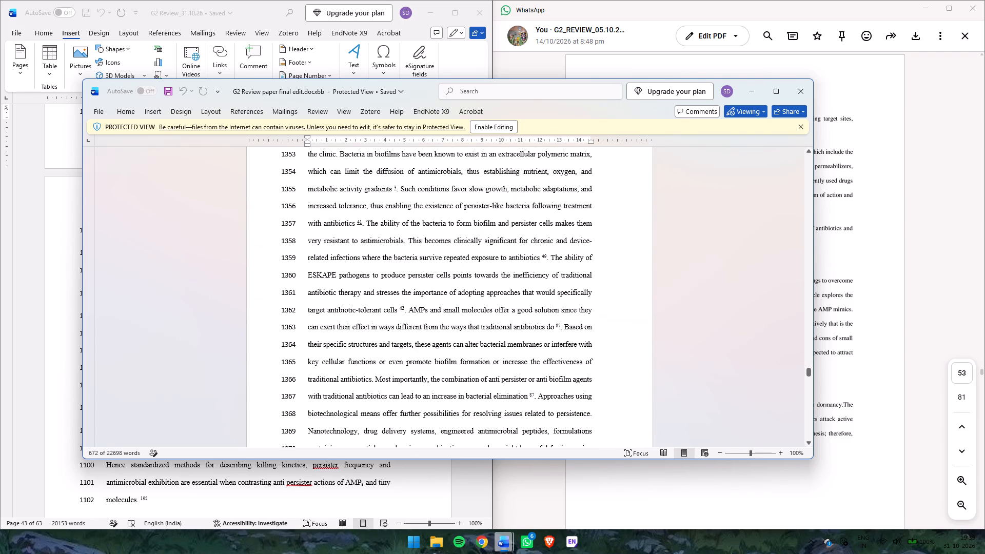
Copy the section 15 text from the AI-Assisted AMPs and Small Molecules Discovery heading through the end of Nanoengineering-Based Biofilm Therapy.
scroll(546, 341, up, 11)
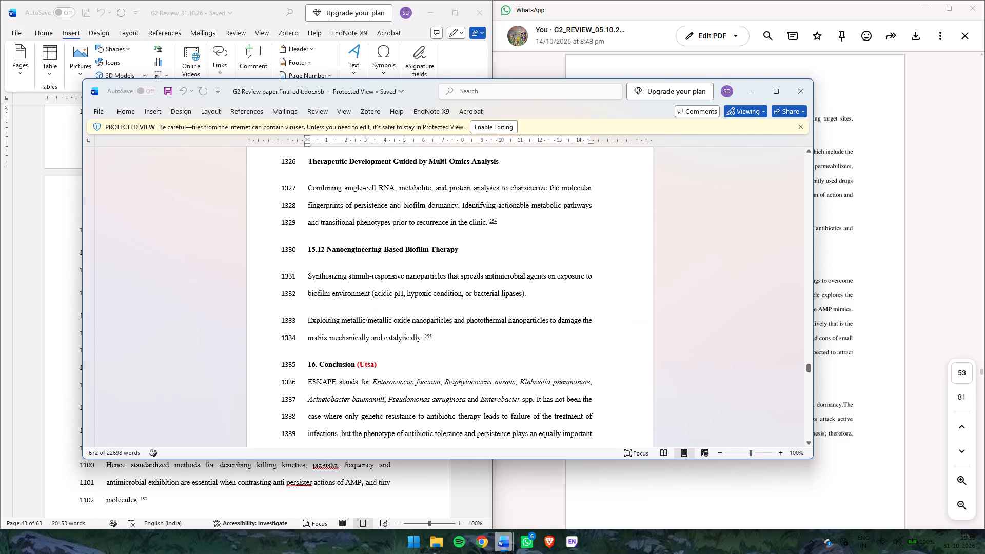
drag(445, 338, 443, 338)
drag(443, 338, 231, 143)
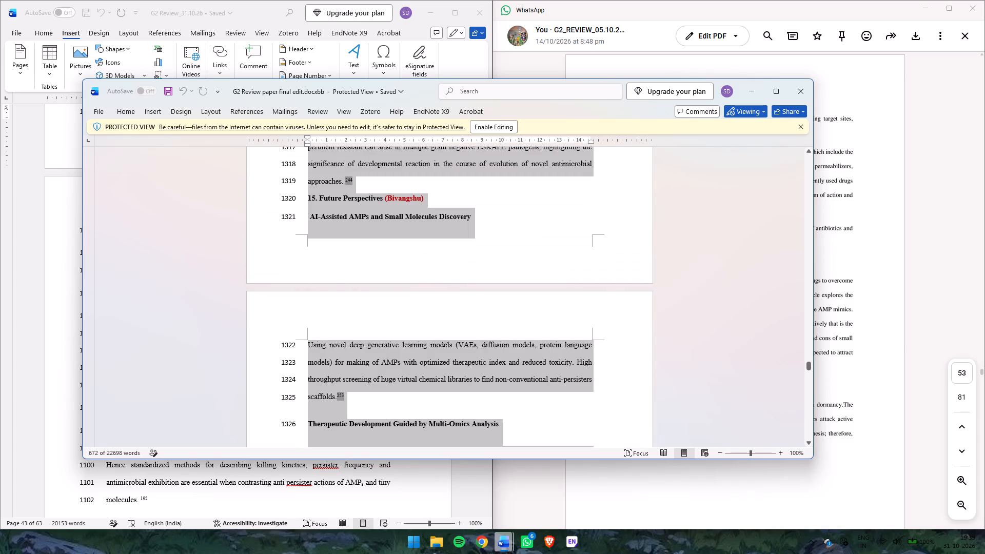
drag(231, 143, 245, 250)
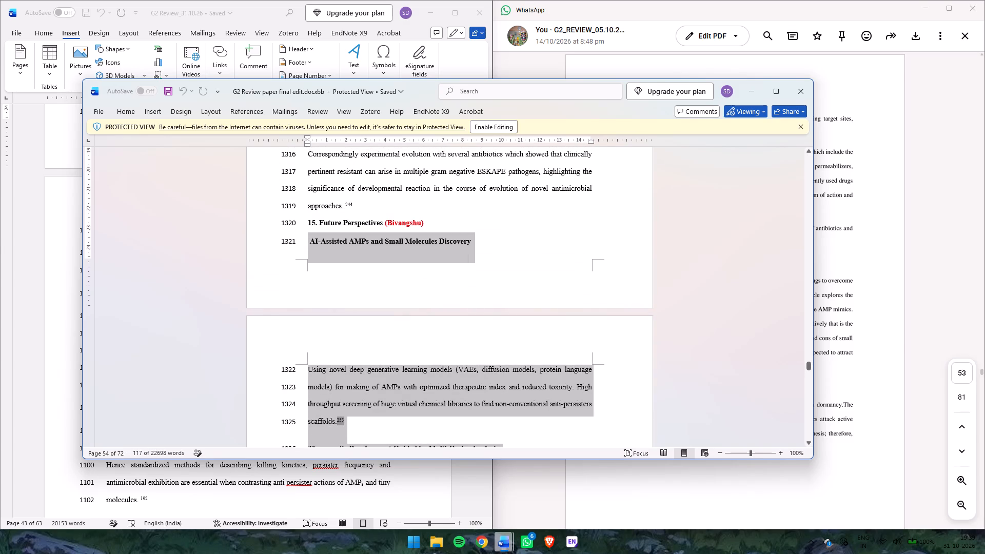
key(ctrl+c)
In G2 Review_31.10.26, replace all Future Perspectives subsections, from 15.1 through the end of 15.13, with the copied content.
click(35, 255)
scroll(77, 295, down, 7)
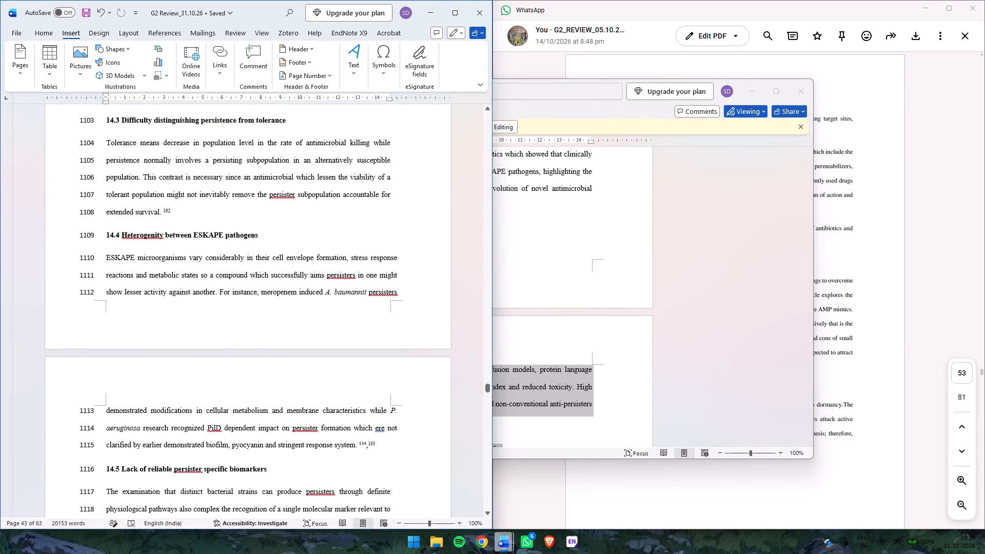
scroll(79, 297, down, 5)
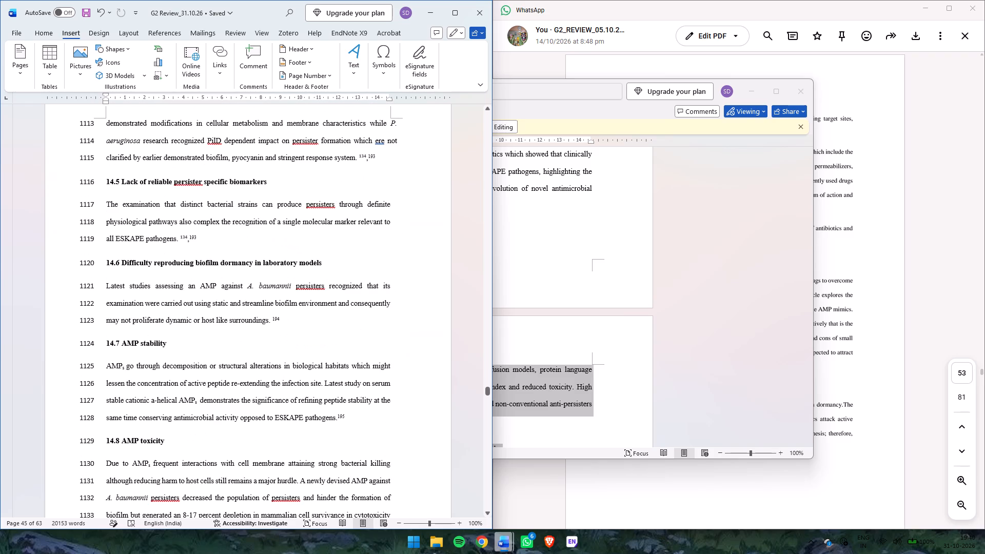
scroll(80, 298, down, 10)
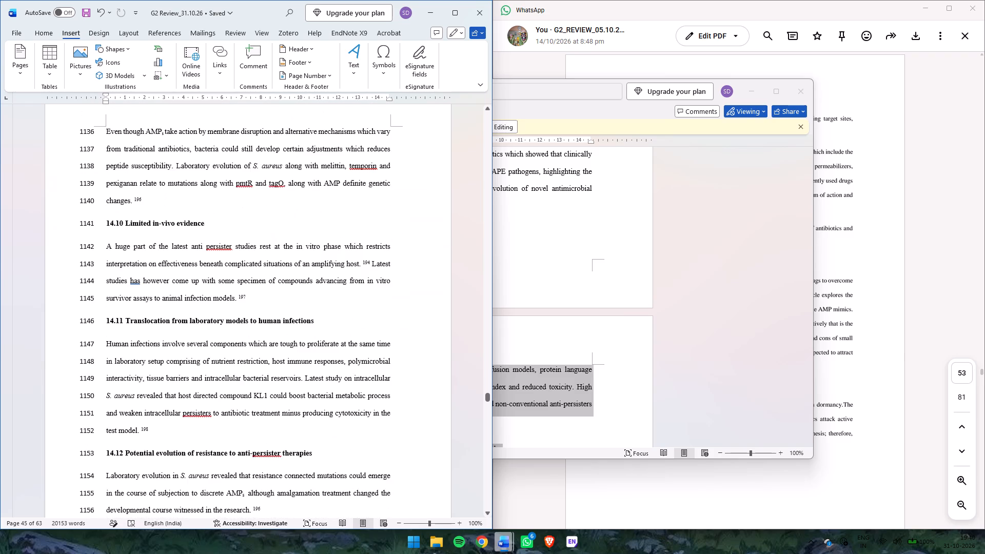
scroll(86, 307, down, 1)
click(815, 539)
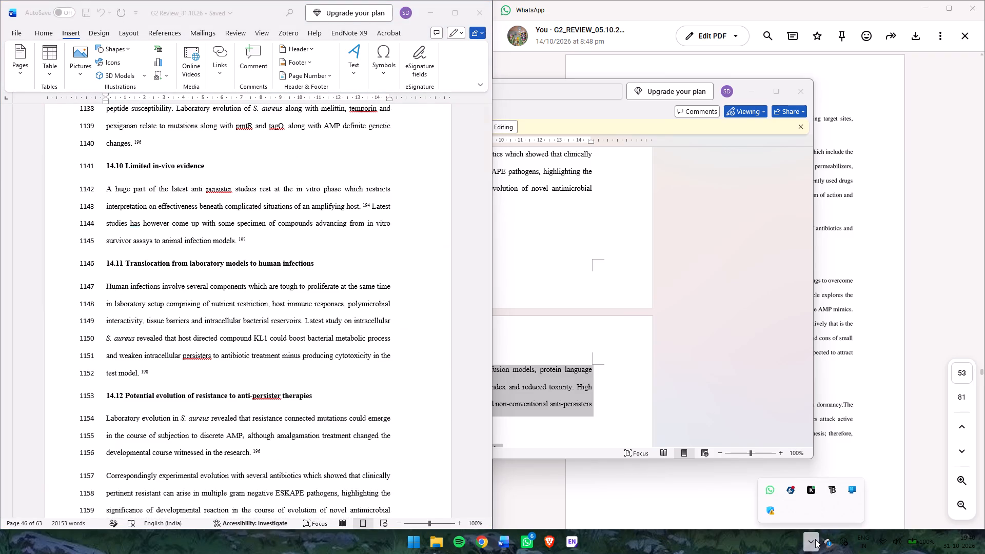
click(815, 539)
scroll(195, 322, down, 2)
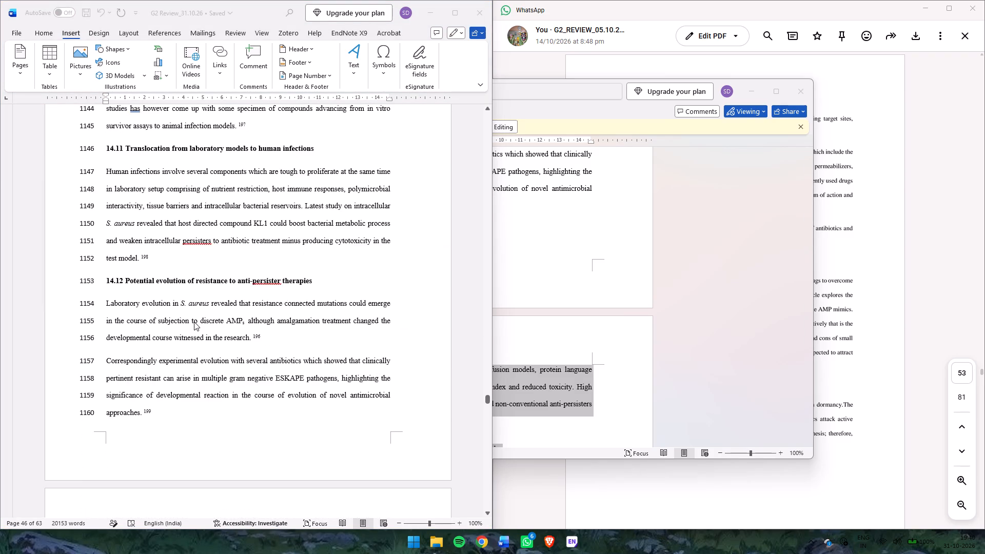
scroll(194, 322, down, 6)
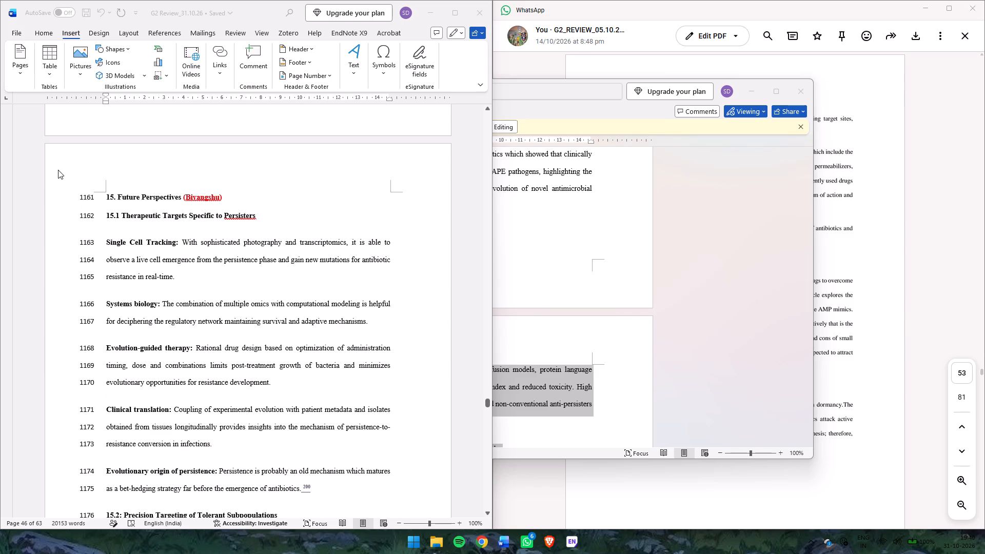
click(102, 228)
drag(104, 217, 295, 553)
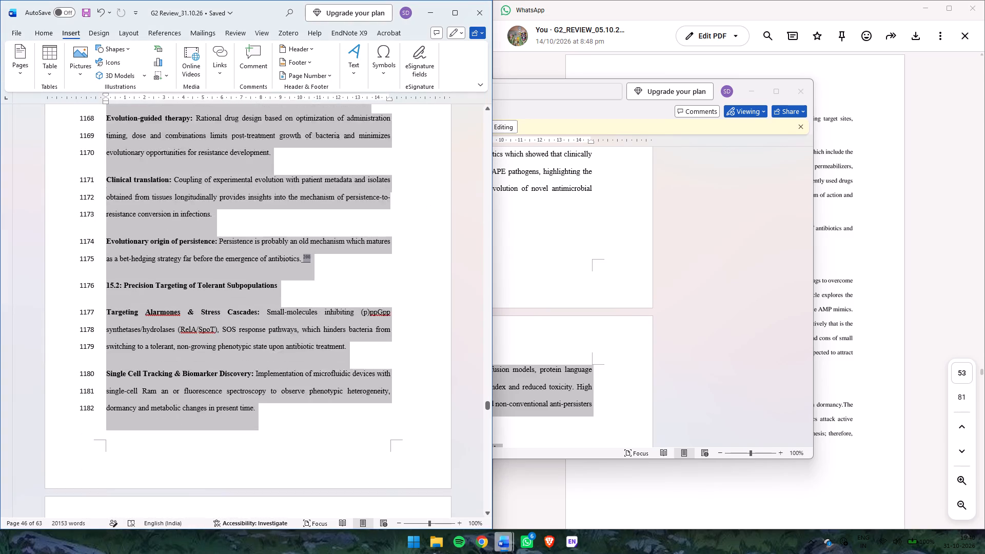
drag(295, 553, 259, 543)
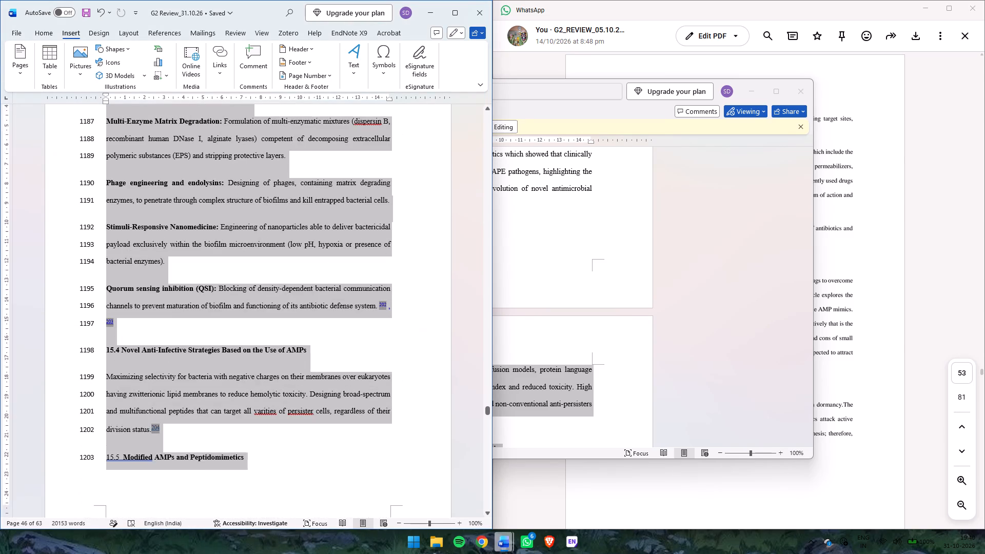
drag(259, 543, 264, 433)
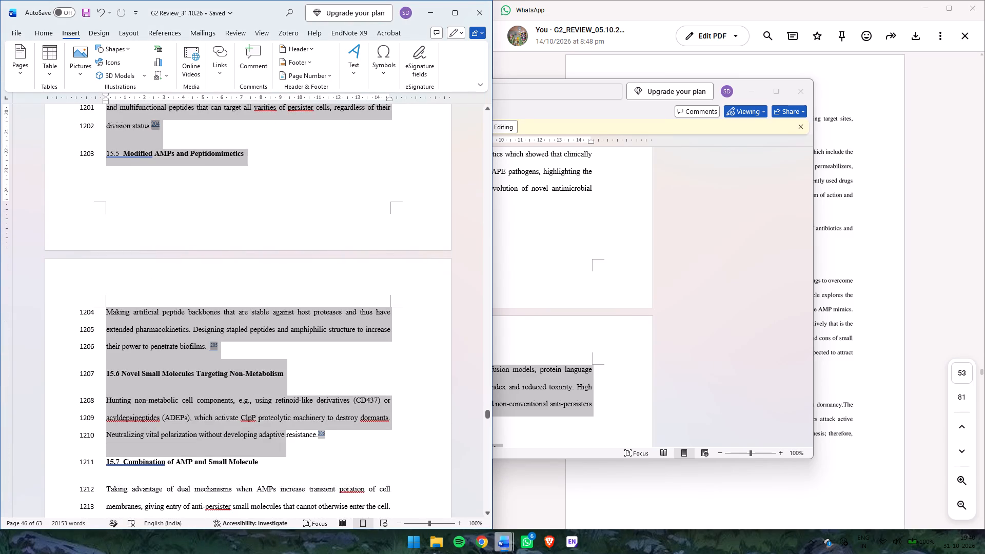
drag(264, 433, 255, 553)
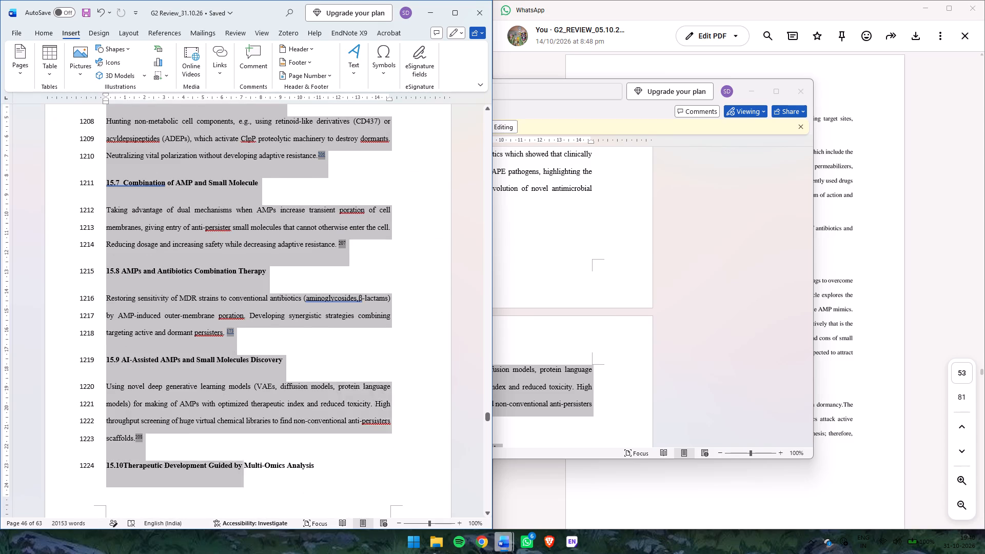
drag(255, 553, 243, 533)
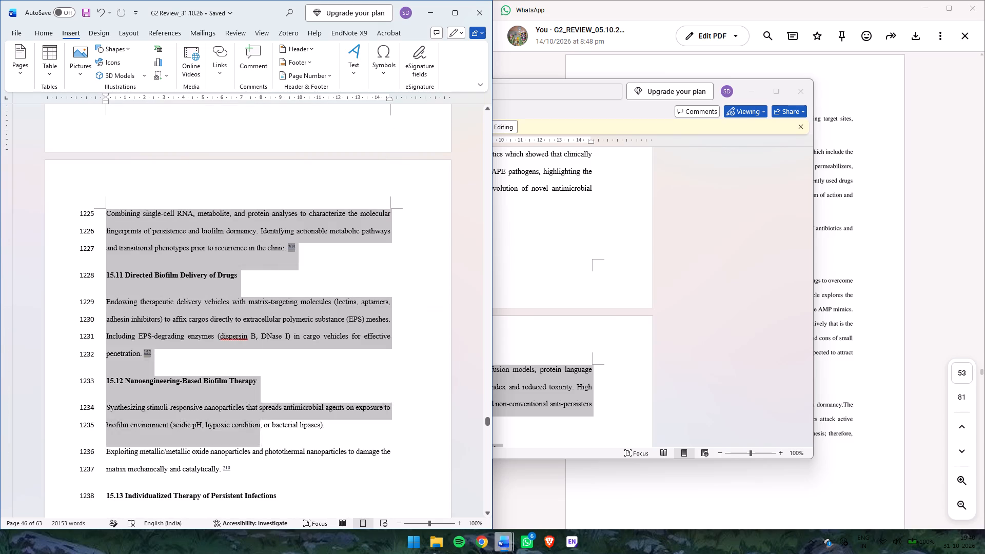
drag(243, 533, 244, 387)
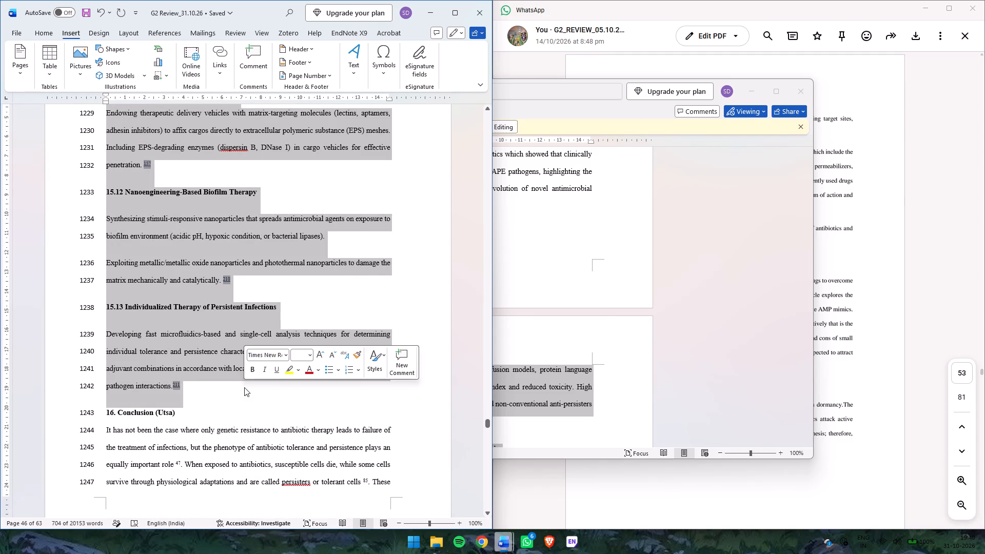
key(ctrl+v)
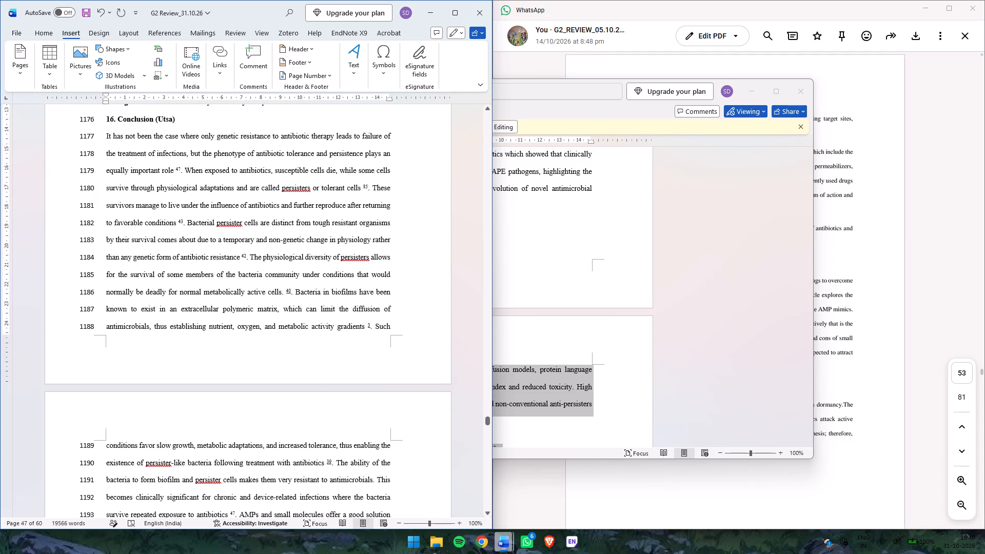
Remove bold from the body paragraphs under the three pasted Future Perspectives headings, leaving the headings bold.
scroll(251, 376, up, 5)
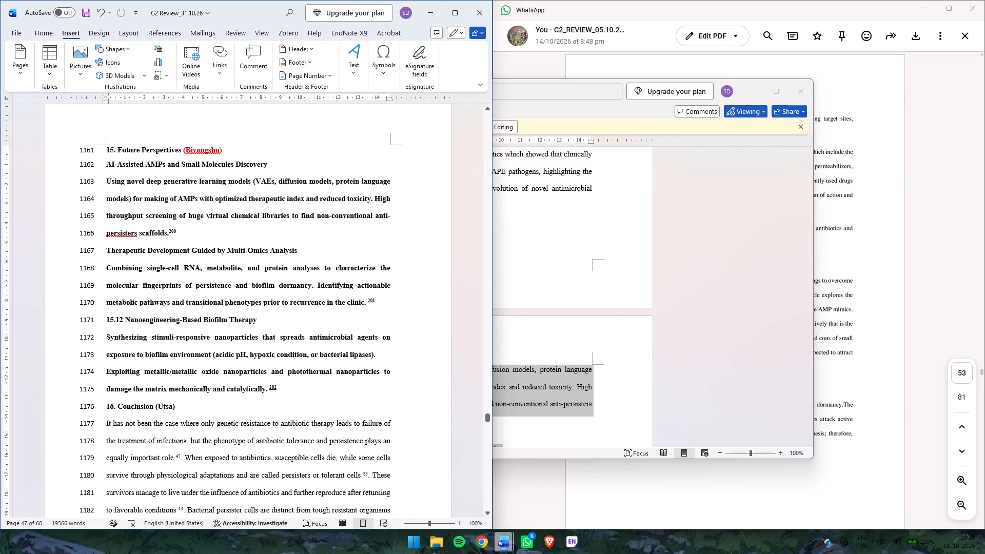
drag(286, 388, 116, 351)
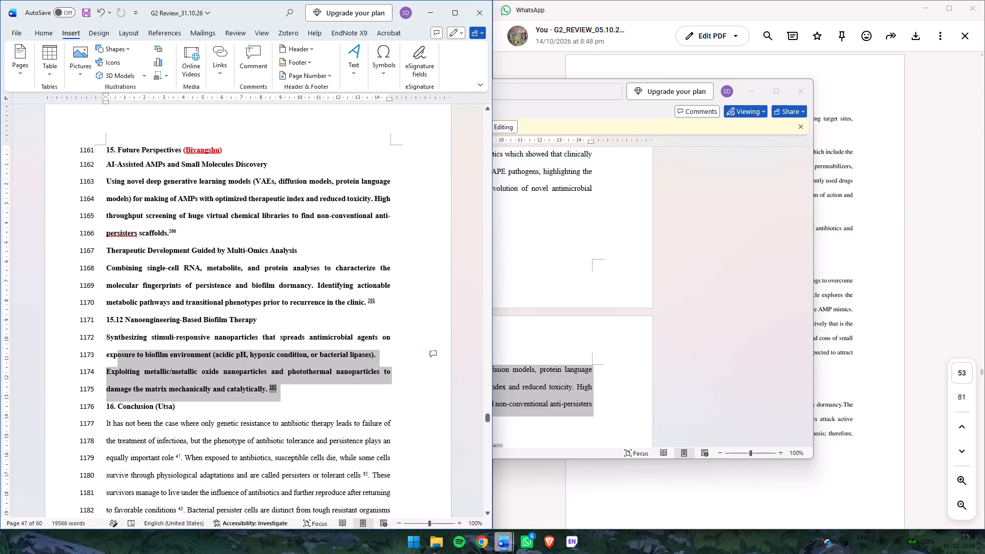
drag(116, 351, 105, 340)
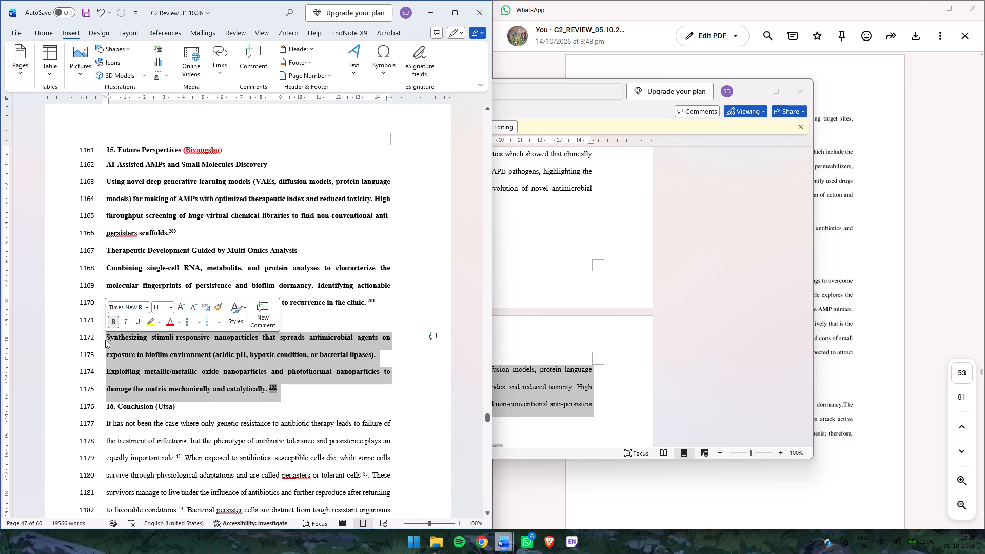
key(ctrl+b)
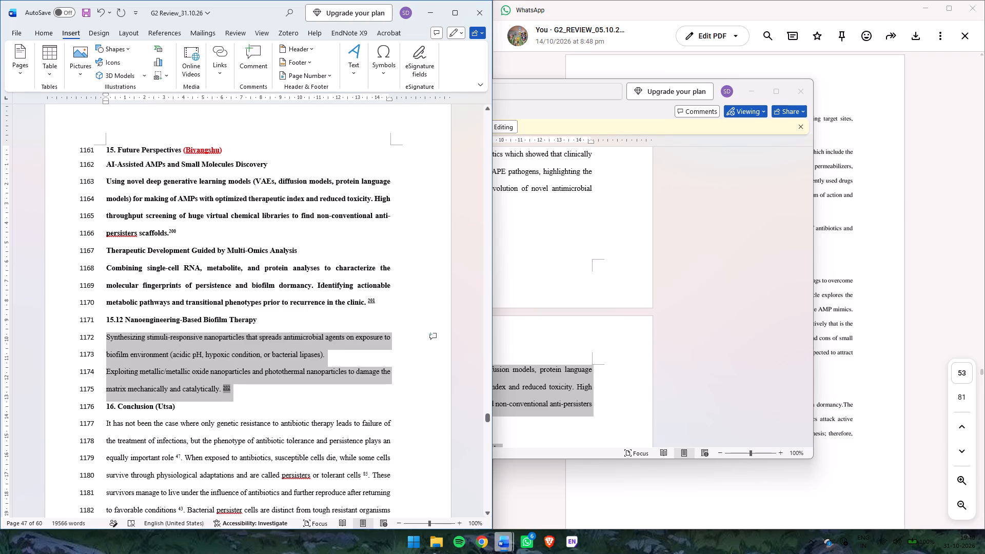
drag(385, 305, 113, 270)
key(ctrl+b)
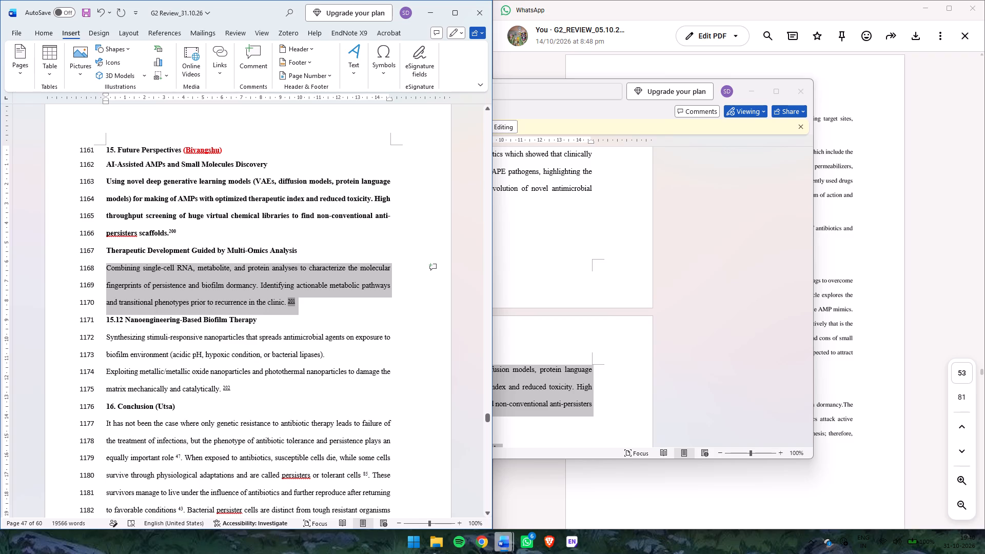
drag(213, 233, 105, 176)
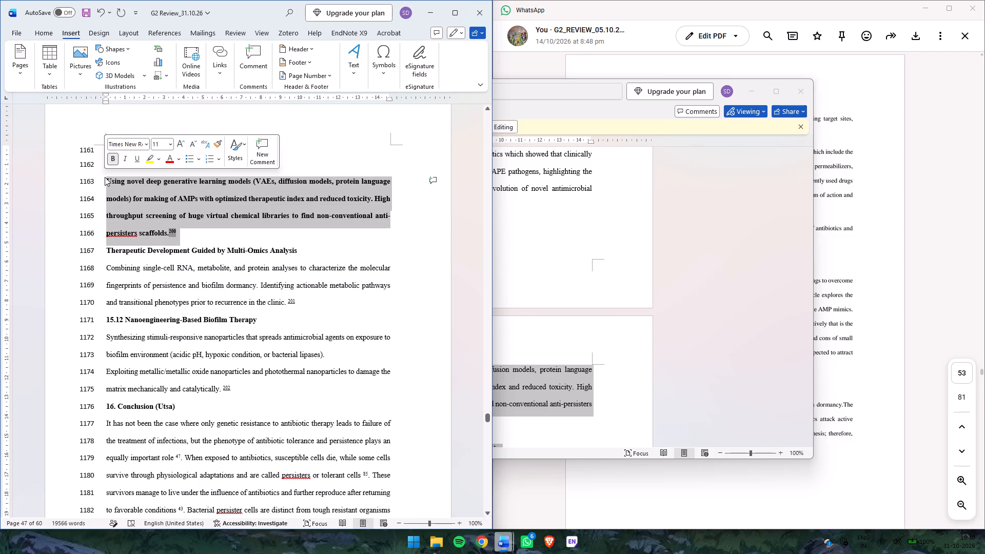
key(ctrl+b)
Number the AI-Assisted AMPs and Small Molecules Discovery heading 15.1.
click(106, 167)
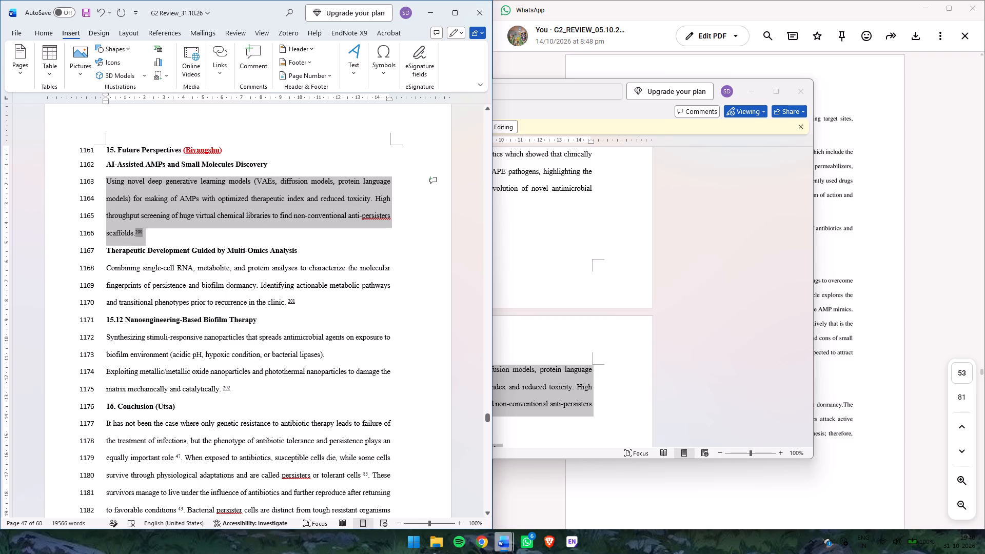
text(15.2)
key(BackSpace)
text(1)
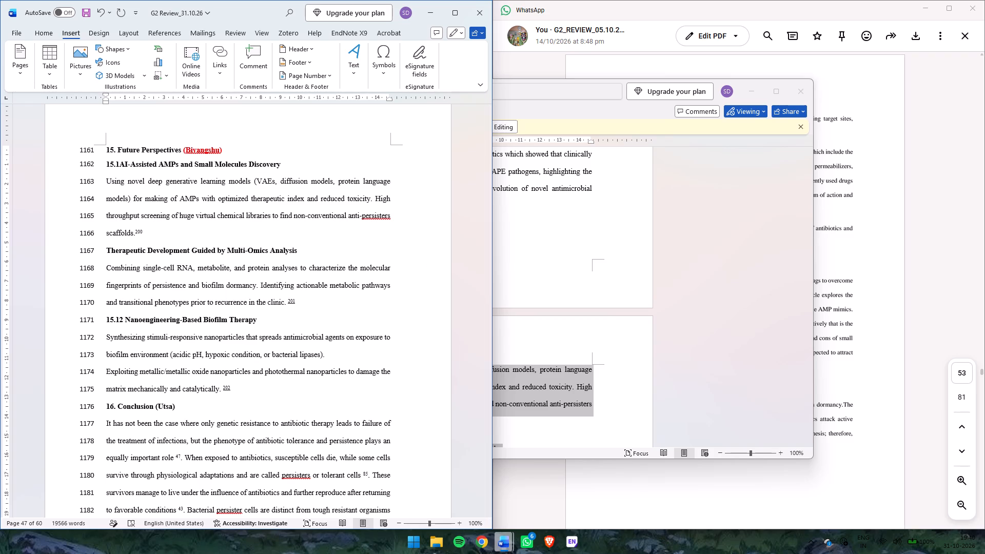
key(space)
Number the Therapeutic Development Guided by Multi-Omics Analysis heading 15.2.
click(104, 249)
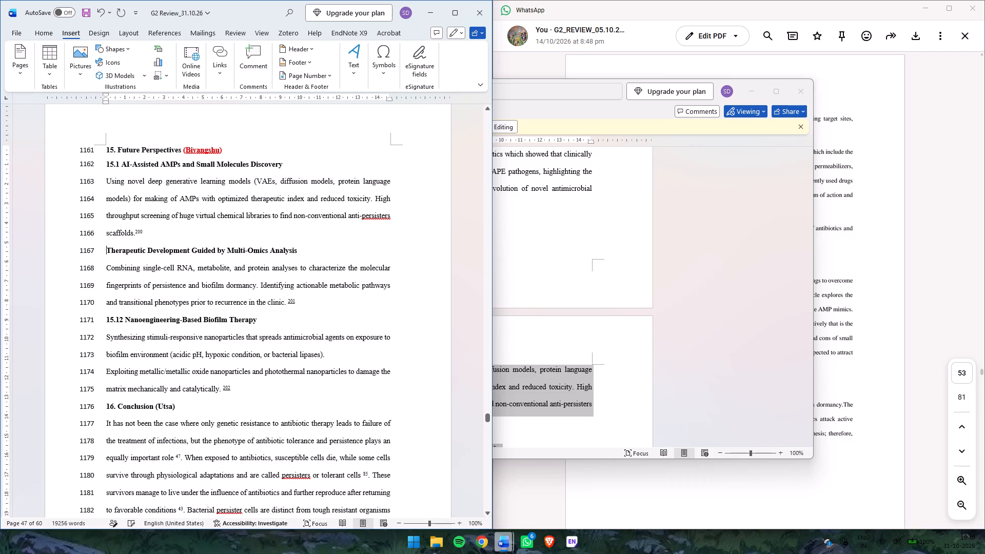
text(155.)
key(2)
text(\\\)
key(BackSpace)
key(BackSpace)
key(BackSpace)
key(BackSpace)
key(BackSpace)
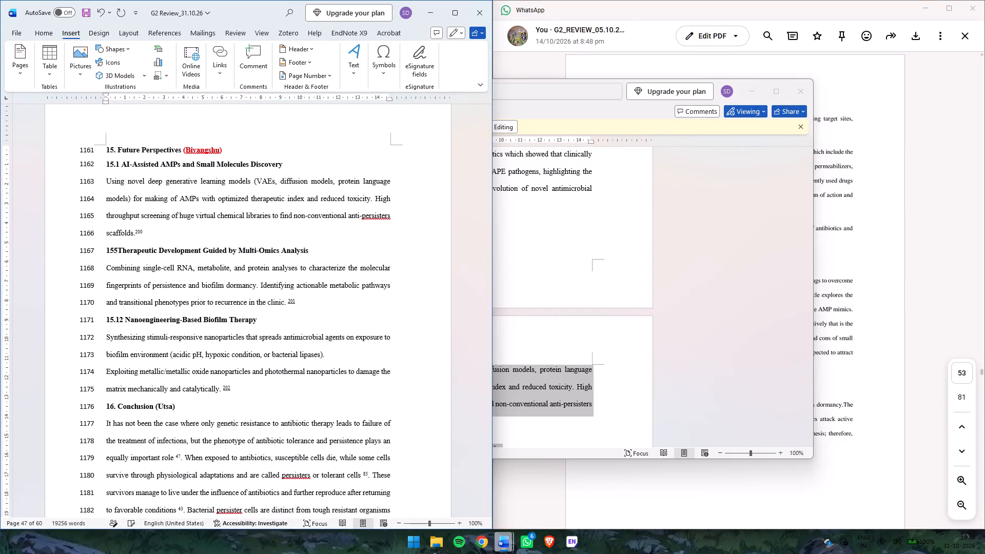
key(BackSpace)
text(.2)
key(space)
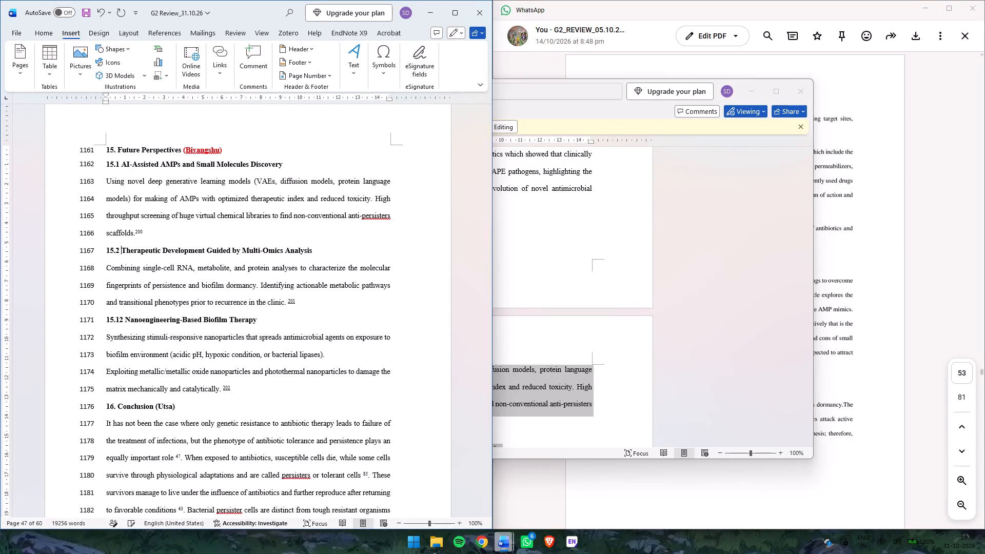
Renumber the Nanoengineering-Based Biofilm Therapy heading as 15.3.
click(123, 322)
key(BackSpace)
key(BackSpace)
key(3)
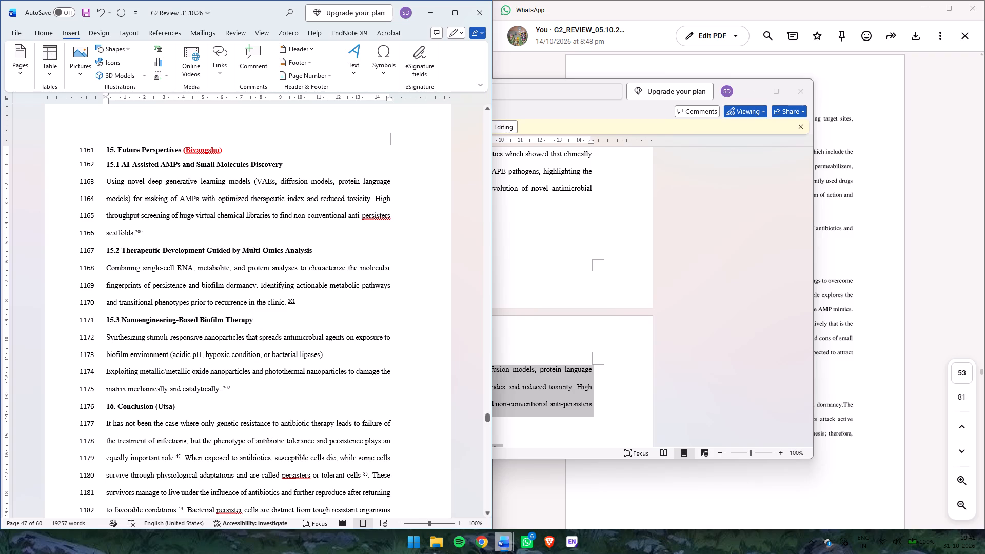
Save the G2 Review_31.10.26 document.
scroll(120, 377, down, 3)
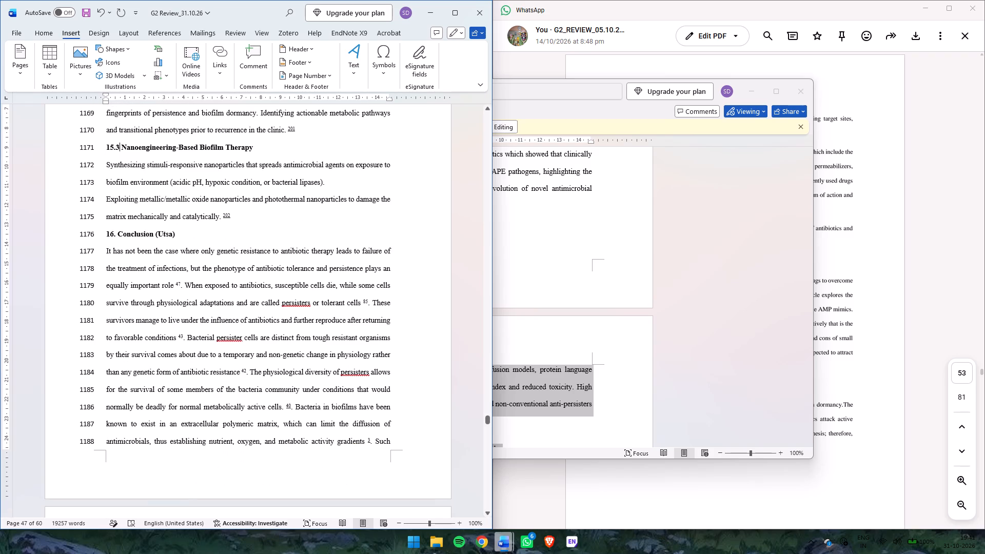
scroll(123, 387, up, 1)
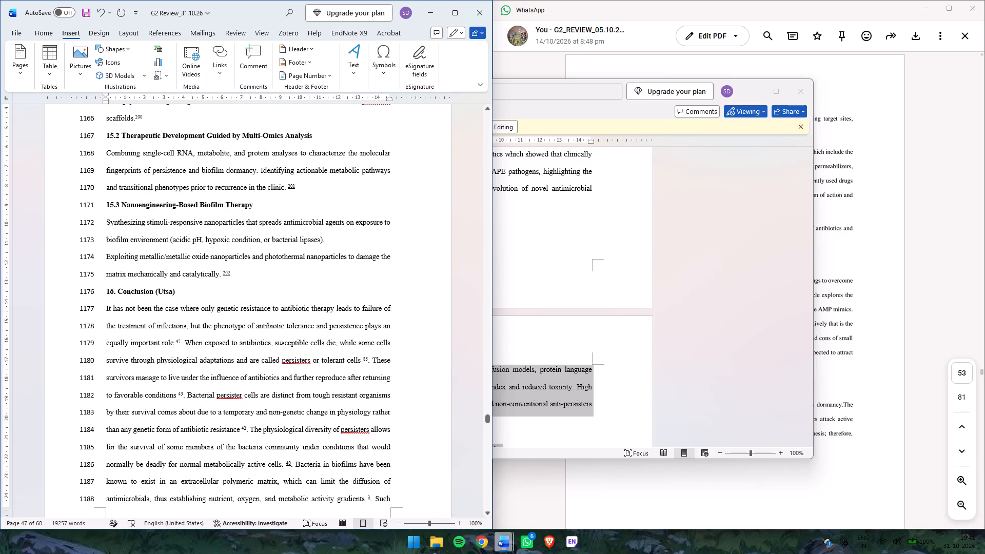
key(ctrl+s)
Look through the Conclusion section to its end.
scroll(123, 387, down, 11)
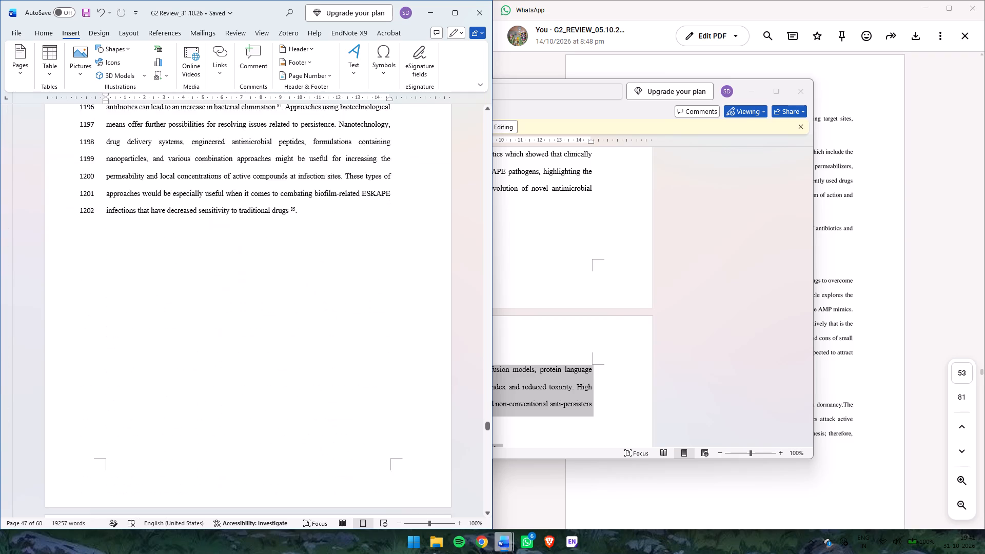
scroll(123, 387, up, 11)
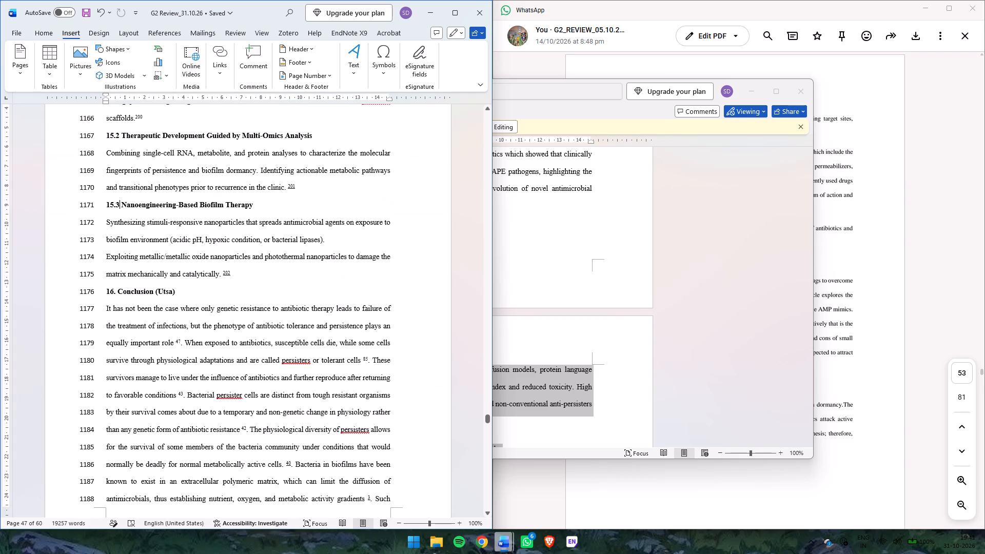
scroll(123, 387, up, 16)
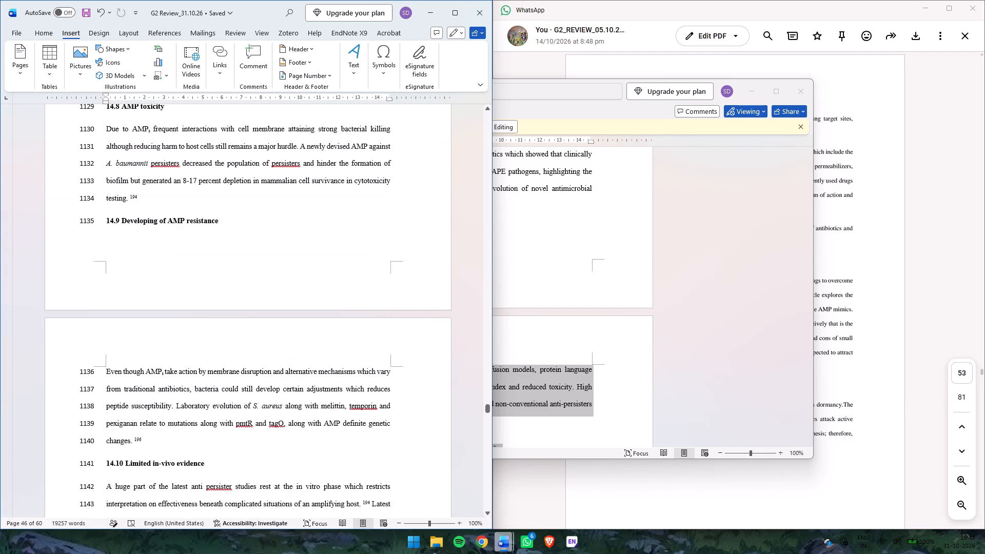
scroll(123, 387, up, 9)
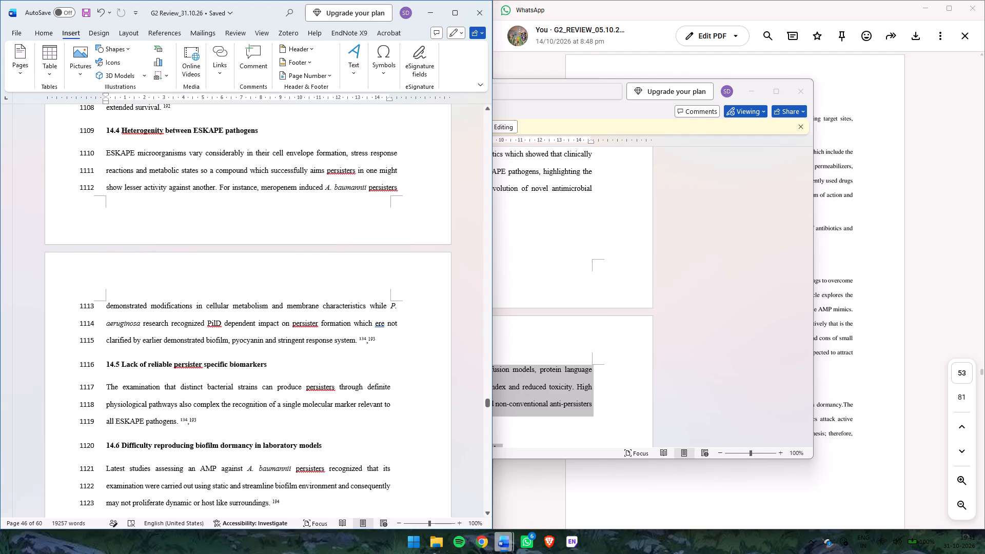
scroll(123, 387, up, 15)
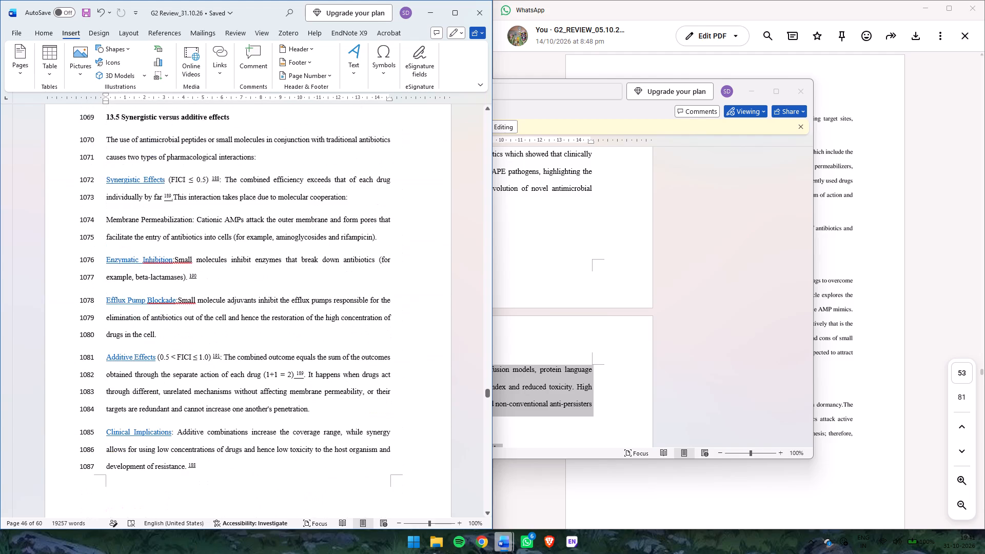